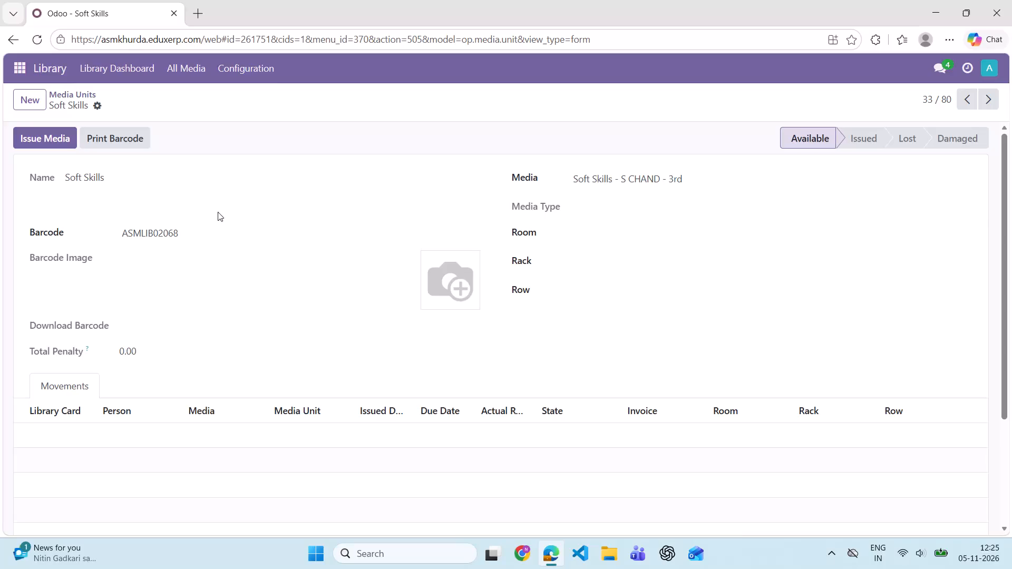
Remove and re-enter the final 8 of barcode ASMLIB02068 to generate its barcode image, saving by moving to record 34.
click(188, 228)
key(BackSpace)
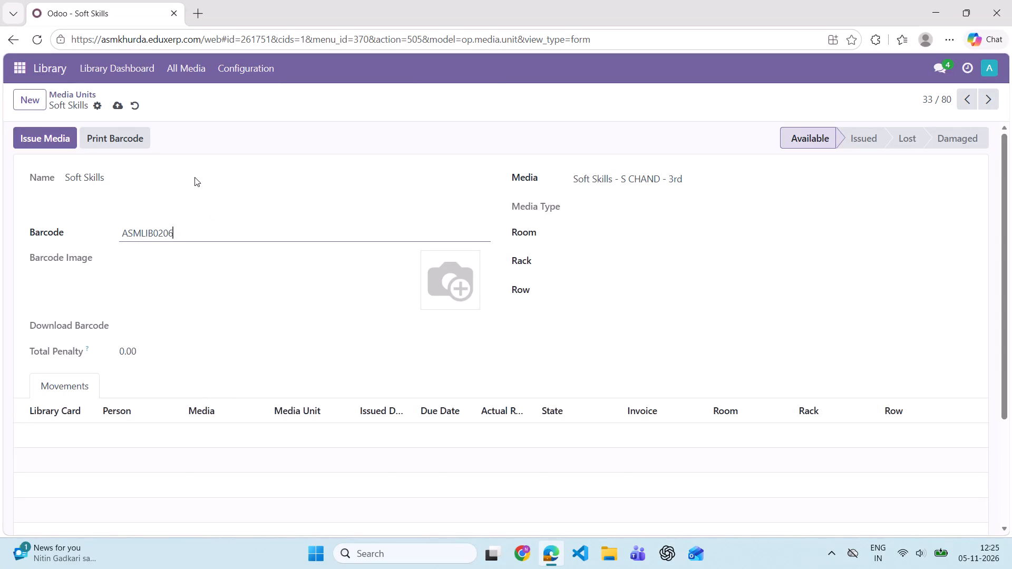
click(194, 177)
click(192, 231)
key(8)
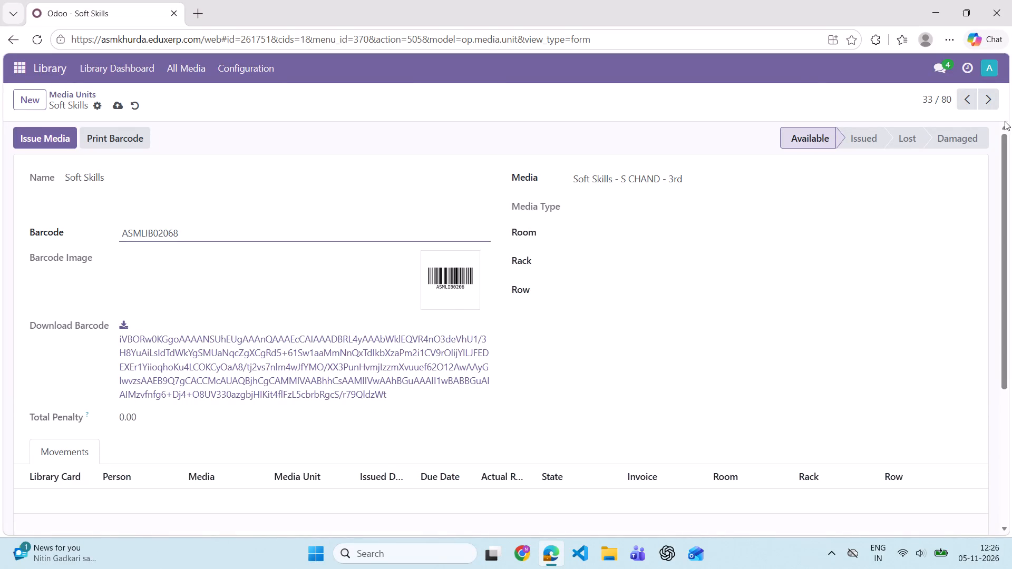
click(990, 106)
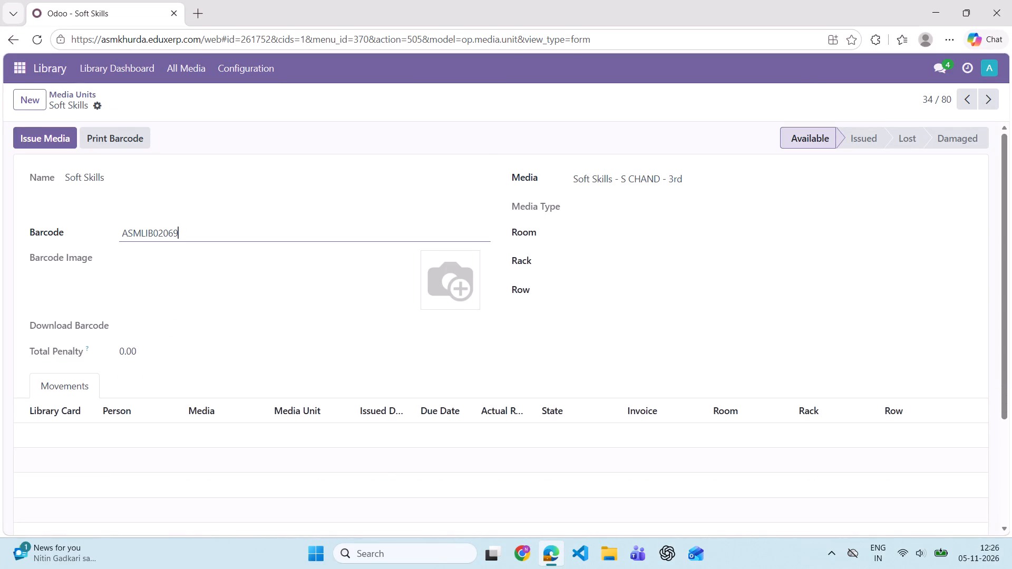
Remove and re-enter the final 9 of barcode ASMLIB02069 to generate its barcode image, saving by moving to record 35.
click(177, 233)
key(BackSpace)
click(210, 143)
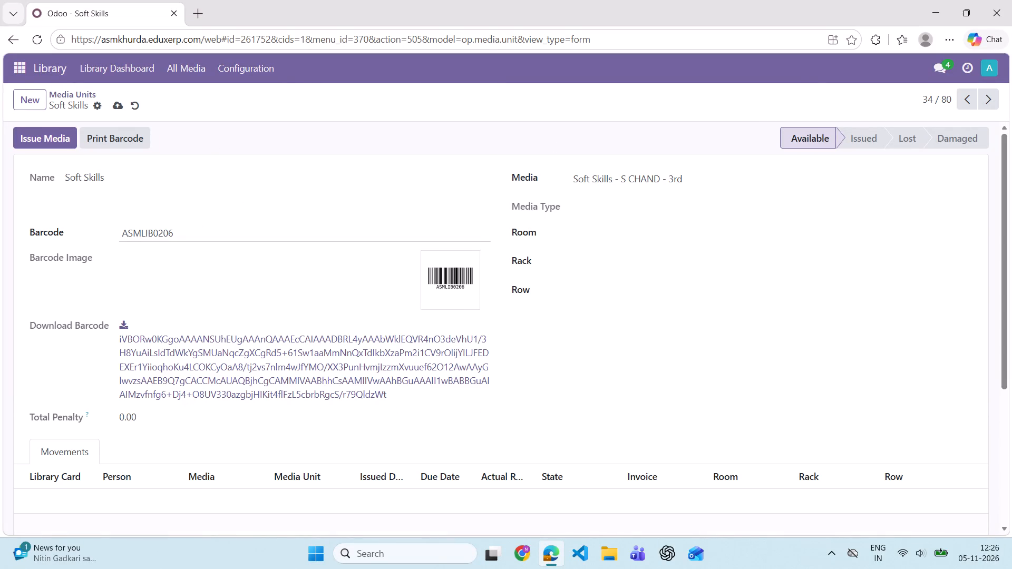
click(203, 231)
key(9)
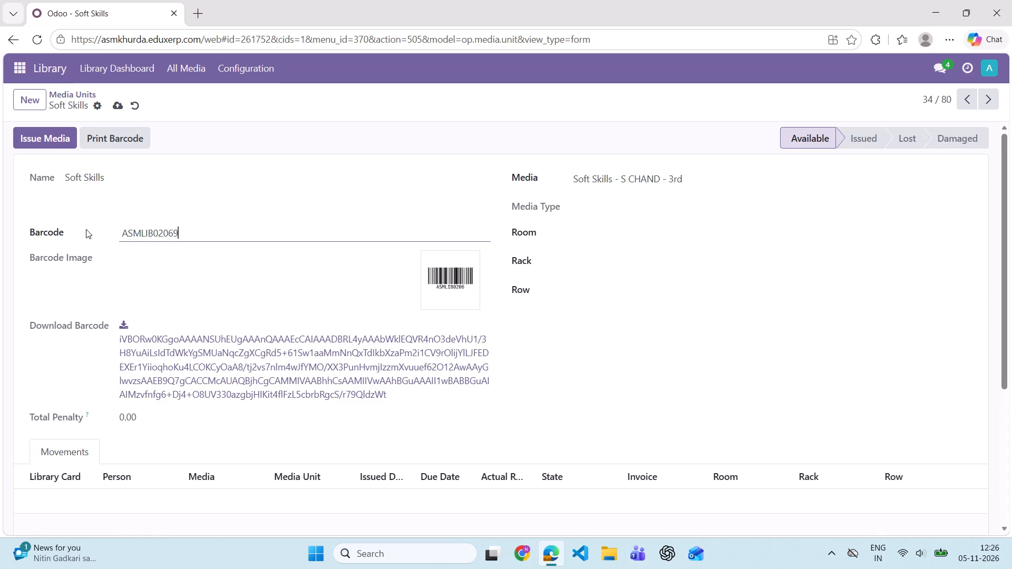
click(992, 100)
Remove and re-enter the final 0 of barcode ASMLIB02070 to generate its barcode image, saving by moving to record 36.
click(198, 240)
key(BackSpace)
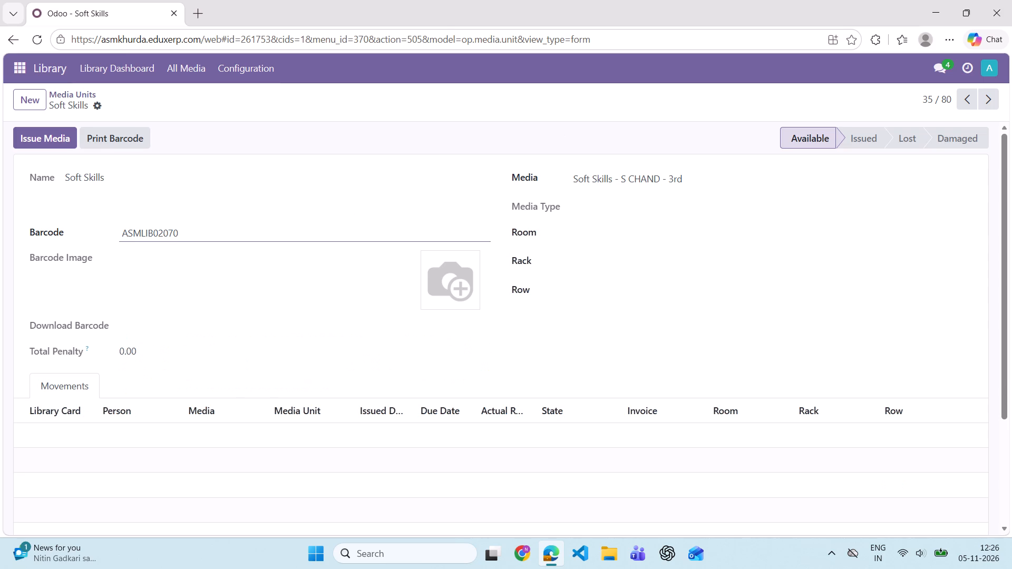
click(199, 142)
click(191, 230)
key(0)
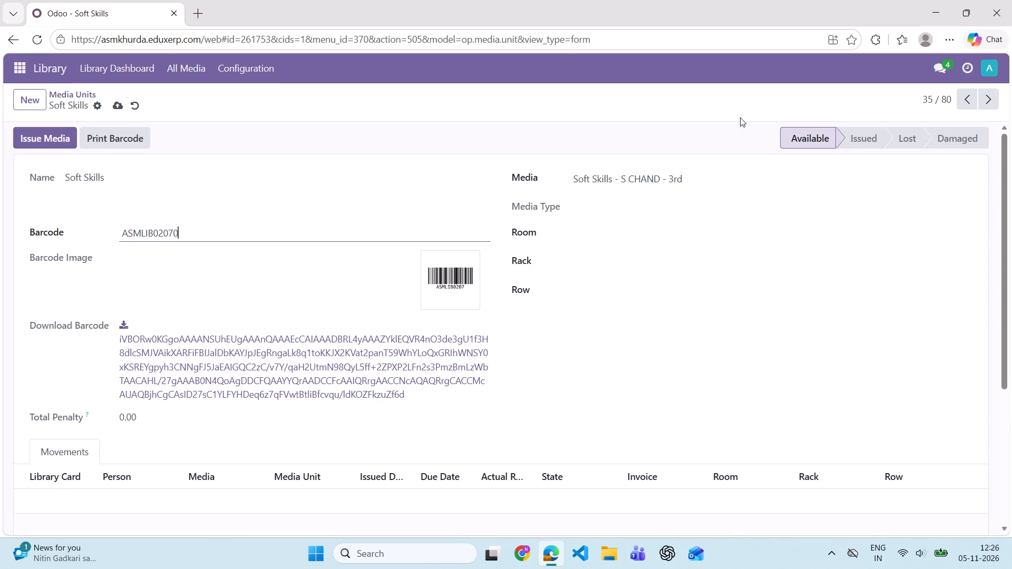
click(992, 99)
Remove and re-enter the final 2 of barcode ASMLIB02062 to generate its barcode image, saving by moving to record 37.
click(209, 232)
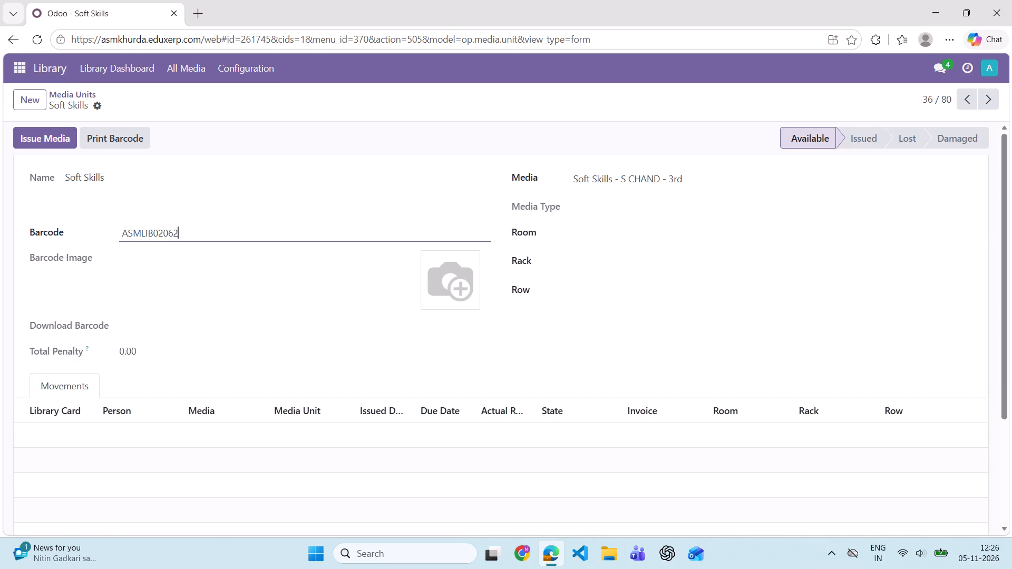
key(BackSpace)
click(213, 155)
click(179, 233)
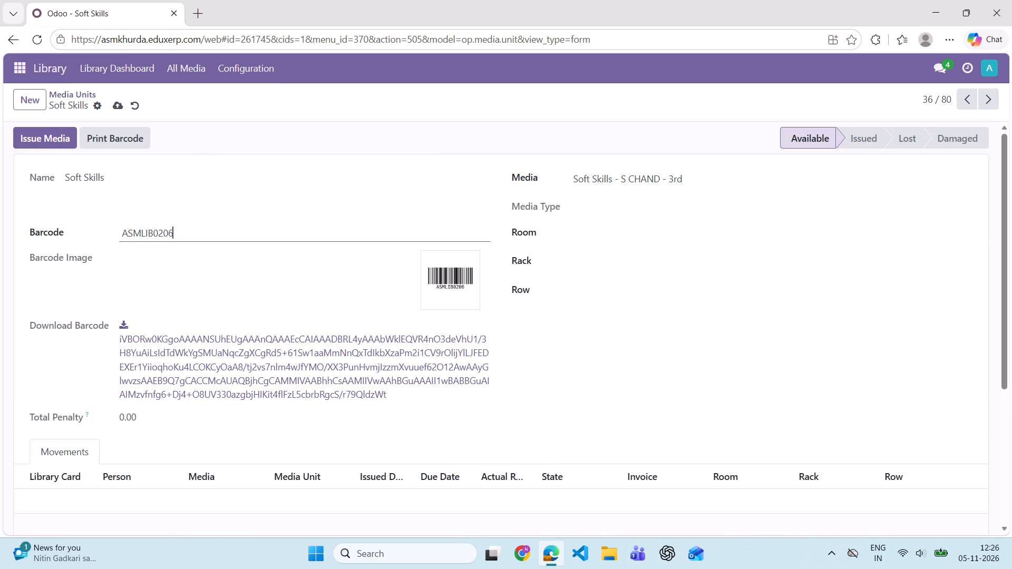
key(2)
click(991, 90)
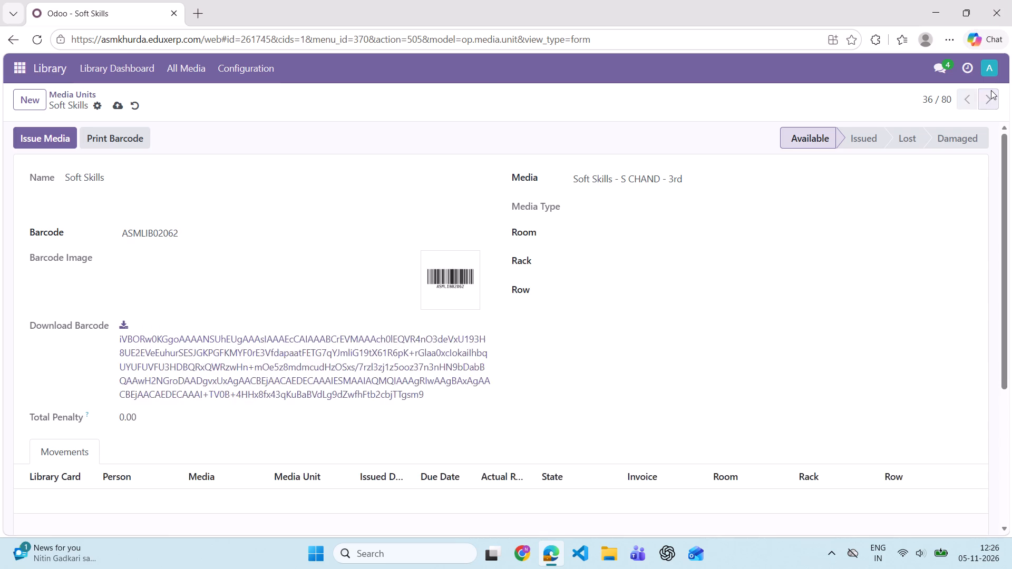
Remove and re-enter the final 7 of barcode ASMLIB02107 to generate its barcode image, saving by moving to record 38.
click(226, 238)
key(BackSpace)
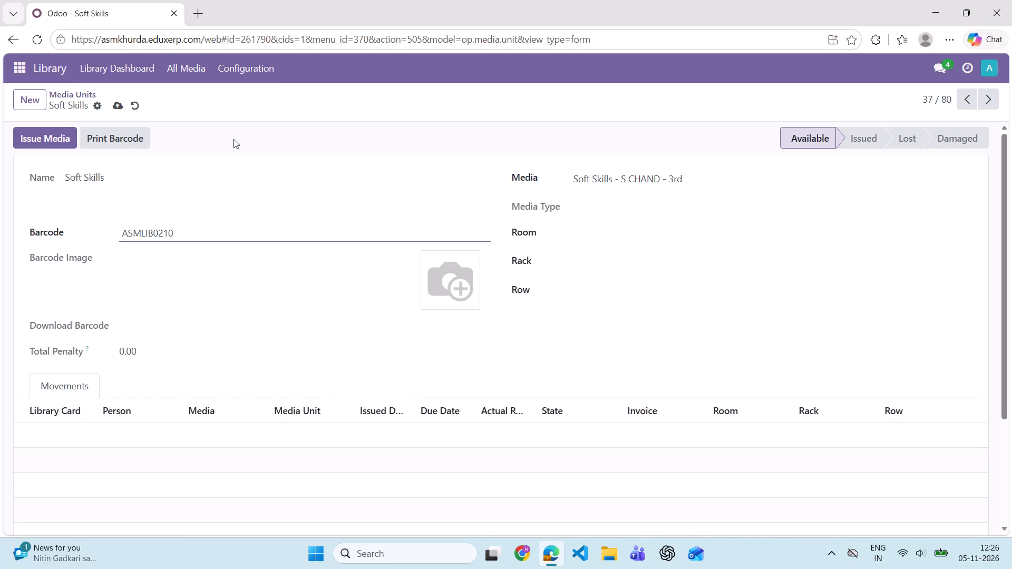
click(239, 130)
click(208, 237)
key(7)
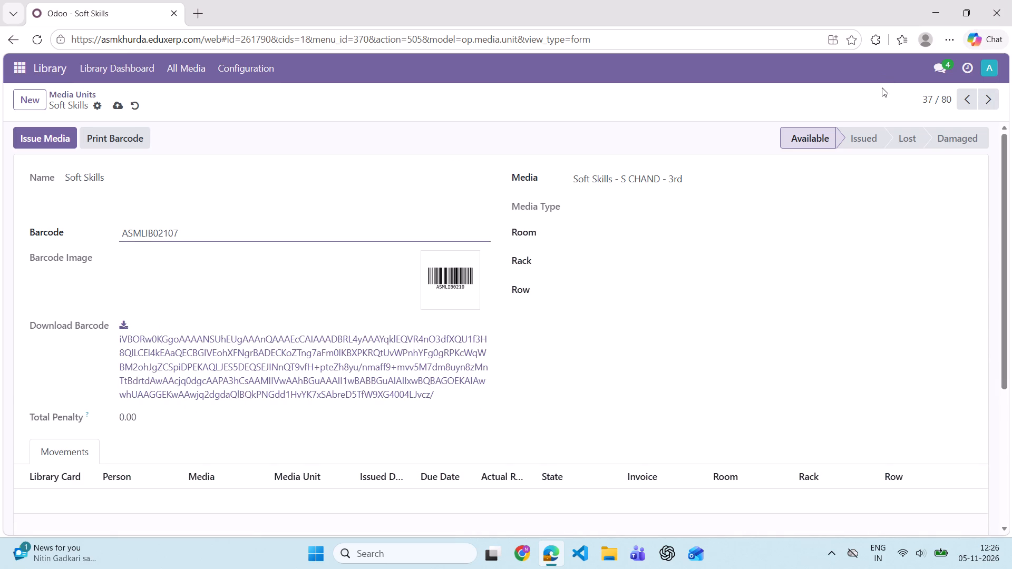
click(991, 100)
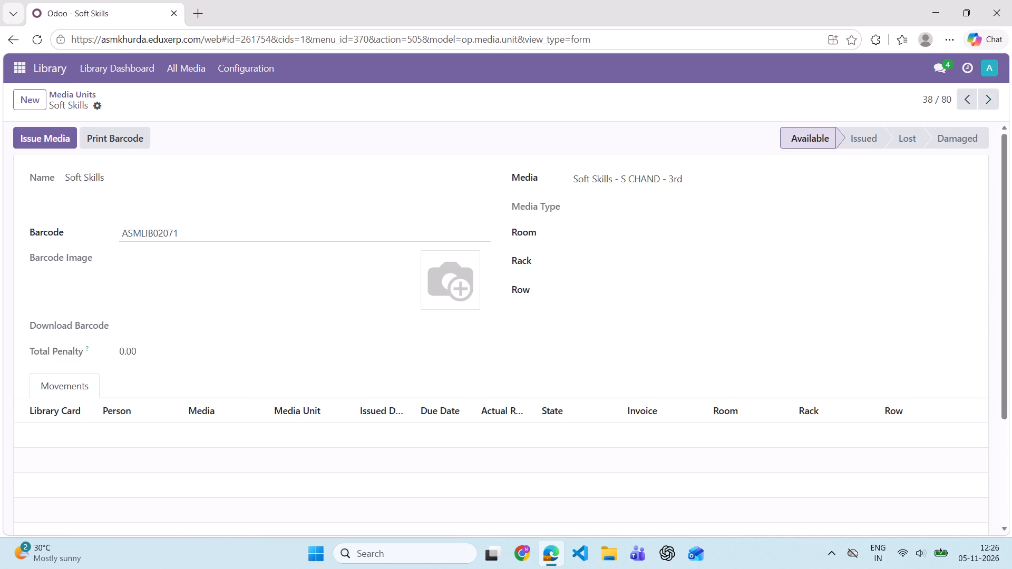
Remove and re-enter the final 1 of barcode ASMLIB02071 to generate its barcode image, saving by moving to record 39.
click(217, 228)
key(BackSpace)
click(219, 150)
click(213, 230)
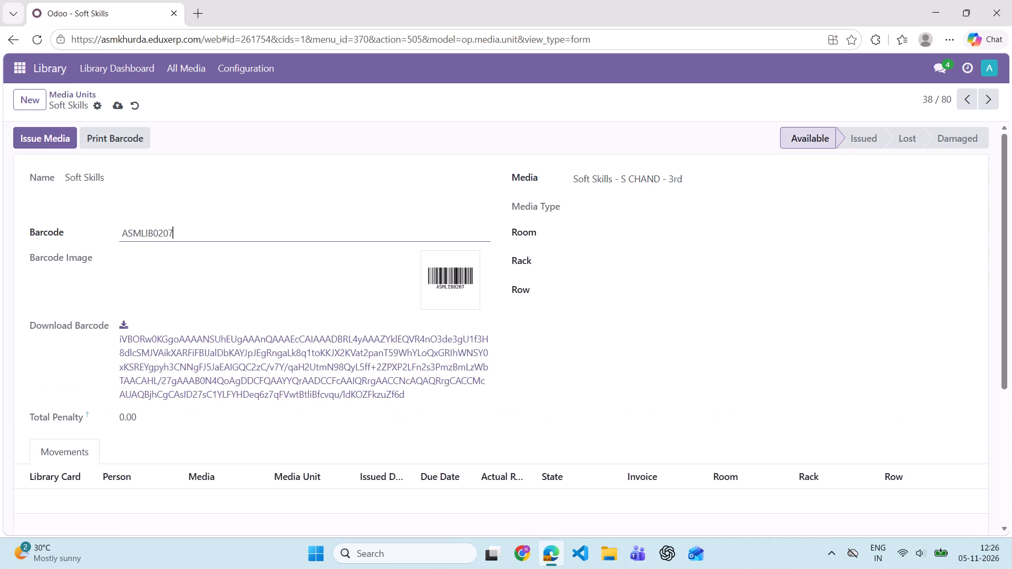
key(1)
click(996, 99)
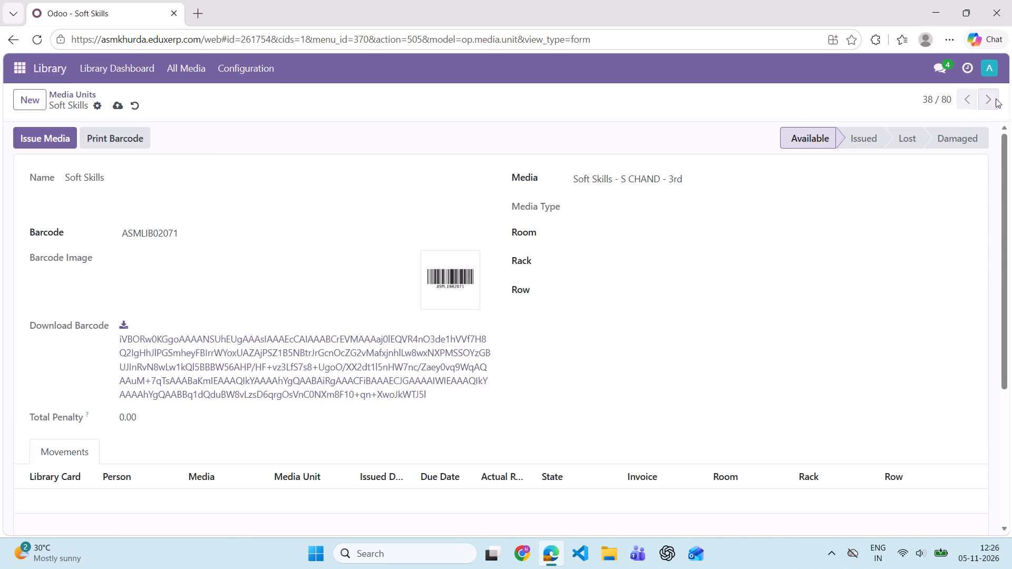
Remove and re-enter the final 0 of barcode ASMLIB02060 to generate its barcode image, saving by moving to record 40.
click(188, 233)
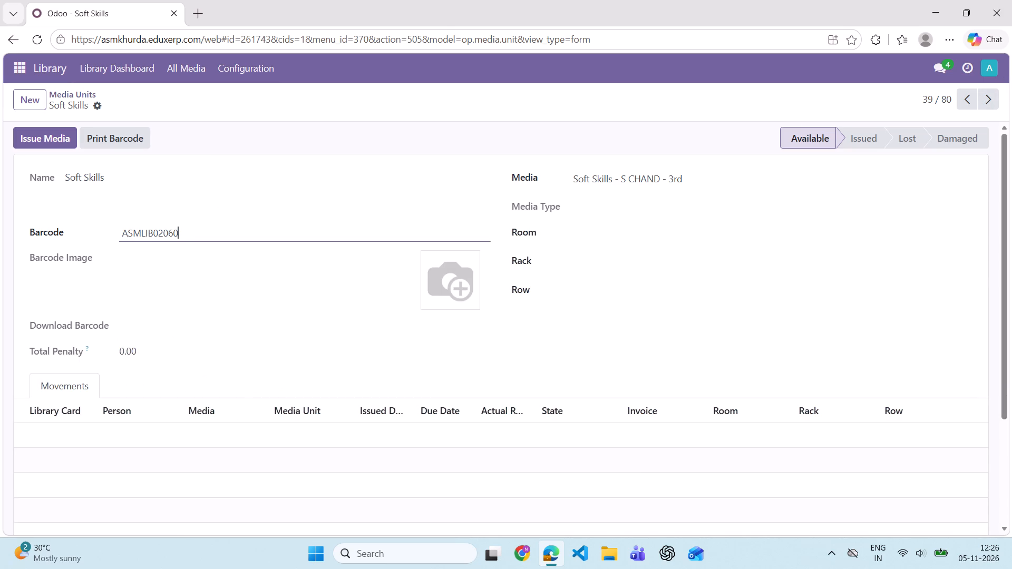
key(BackSpace)
click(191, 160)
click(208, 237)
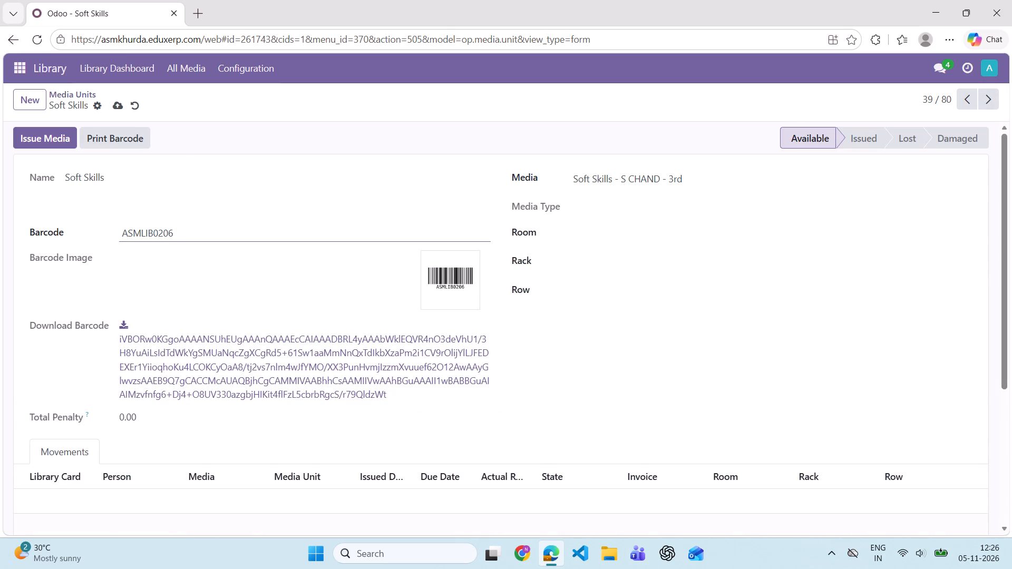
key(0)
click(982, 101)
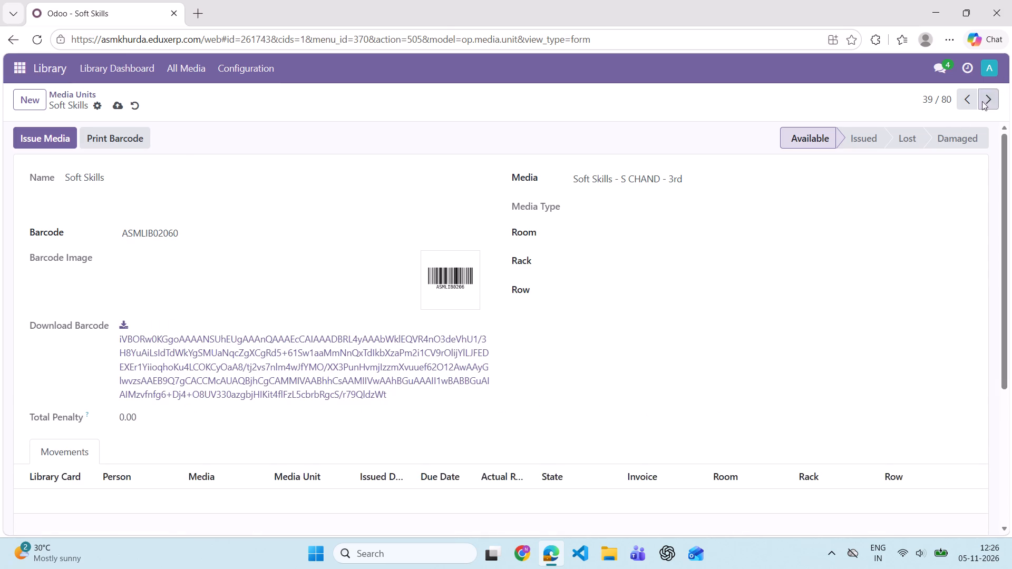
Remove and re-enter the final 5 of barcode ASMLIB02085 to generate its barcode image, saving by moving to record 41.
click(216, 238)
key(BackSpace)
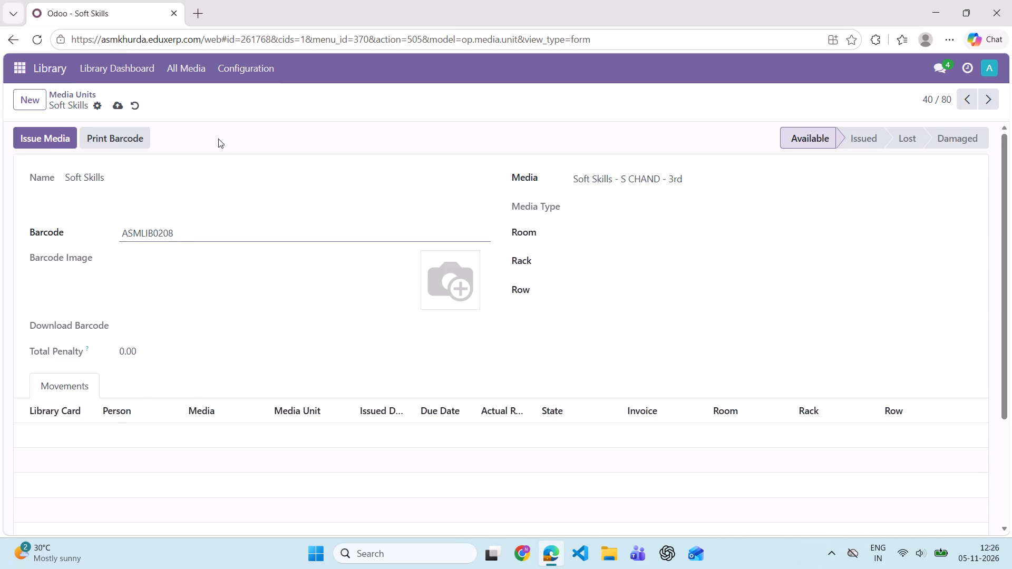
click(219, 139)
click(200, 235)
key(5)
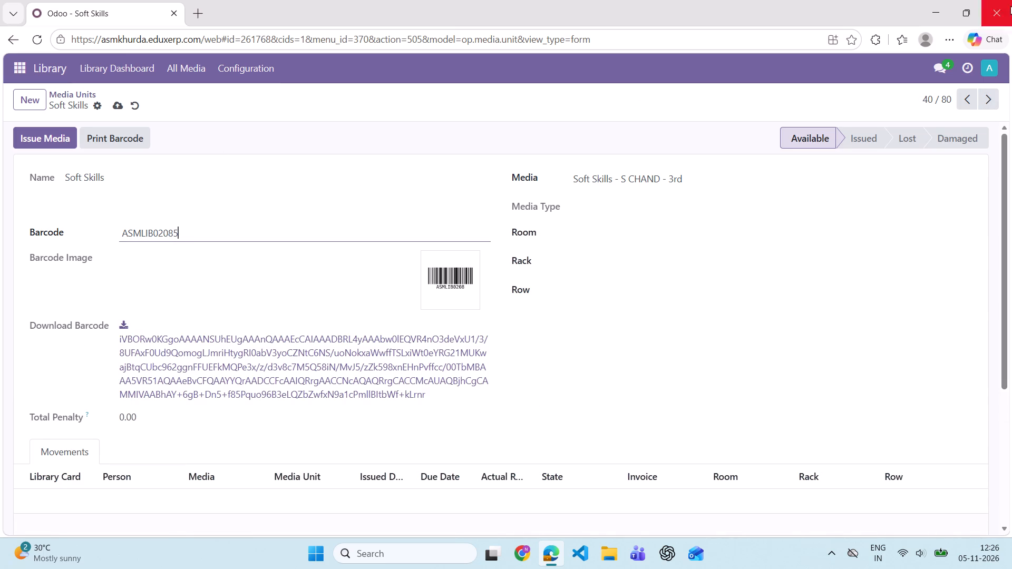
click(982, 101)
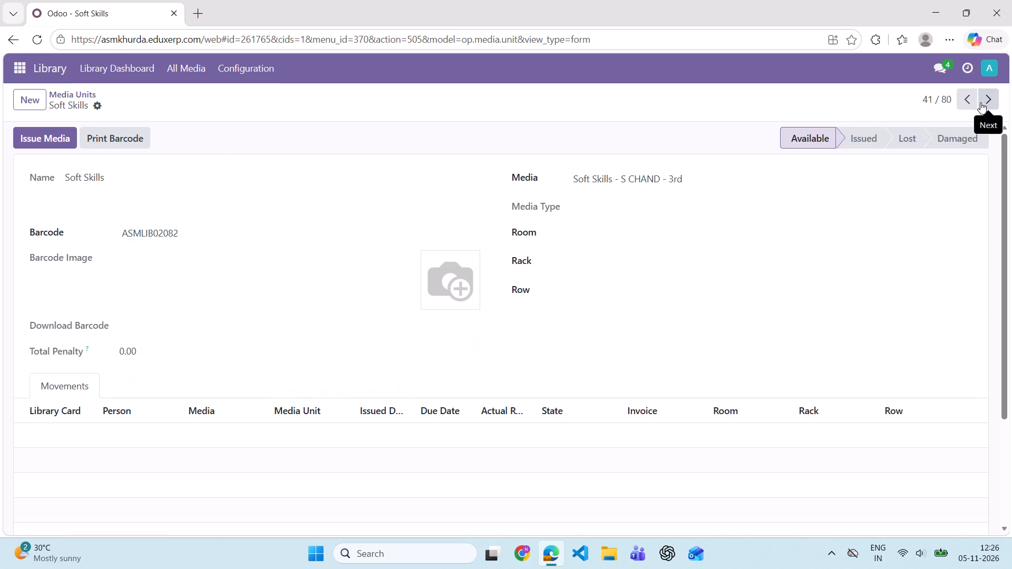
Remove and re-enter the final 2 of barcode ASMLIB02082 to generate its barcode image, saving by moving to record 42.
click(233, 227)
key(BackSpace)
click(215, 155)
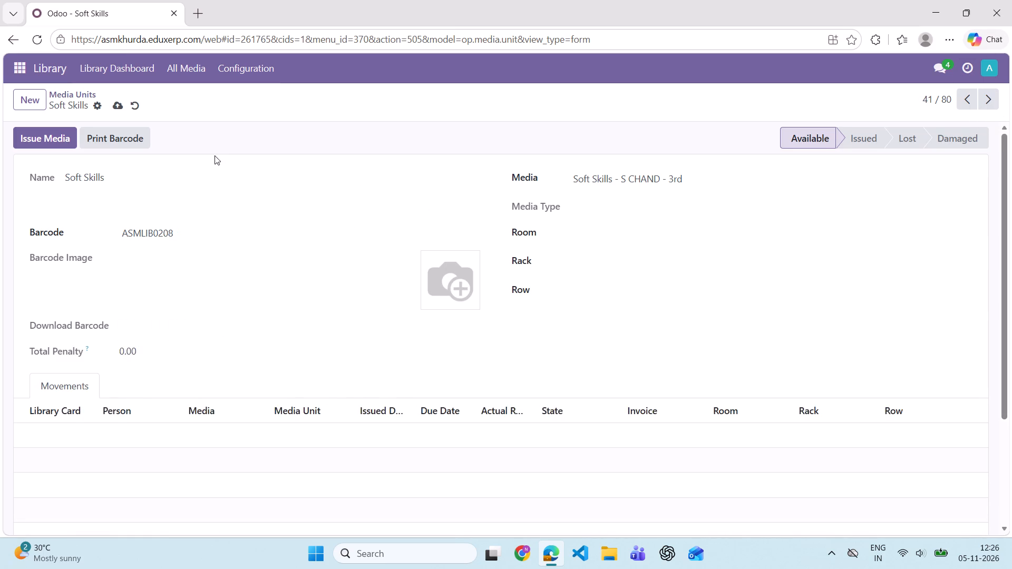
click(203, 230)
key(2)
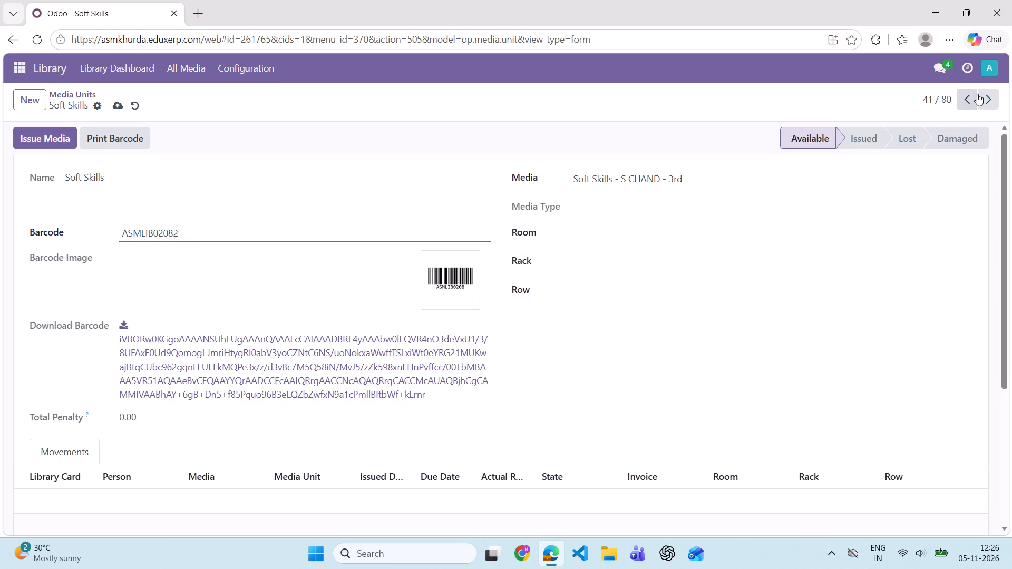
click(991, 101)
Remove and re-enter the final 1 of barcode ASMLIB02081 to generate its barcode image, saving by moving to record 43.
click(182, 236)
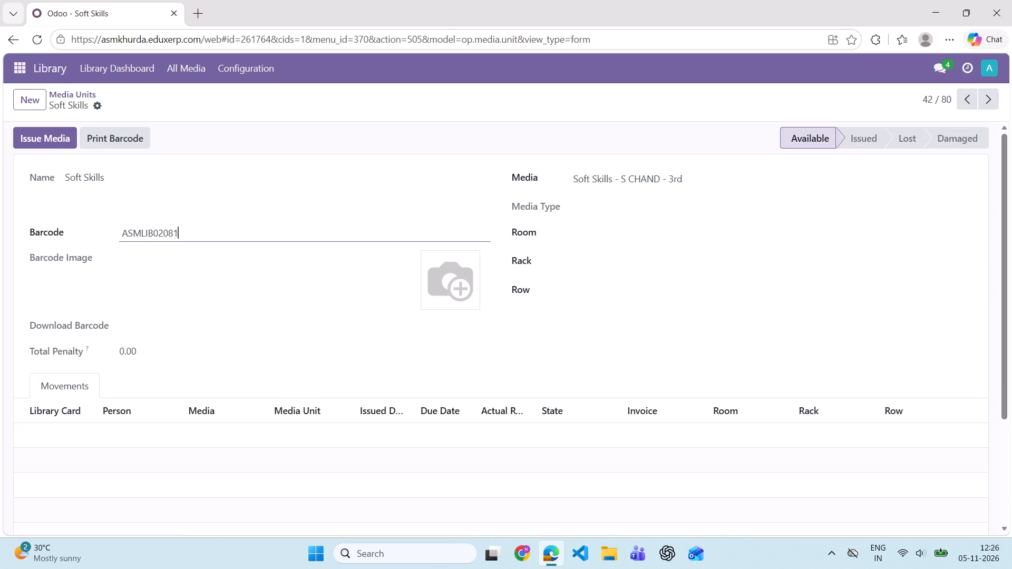
key(BackSpace)
click(172, 136)
click(194, 240)
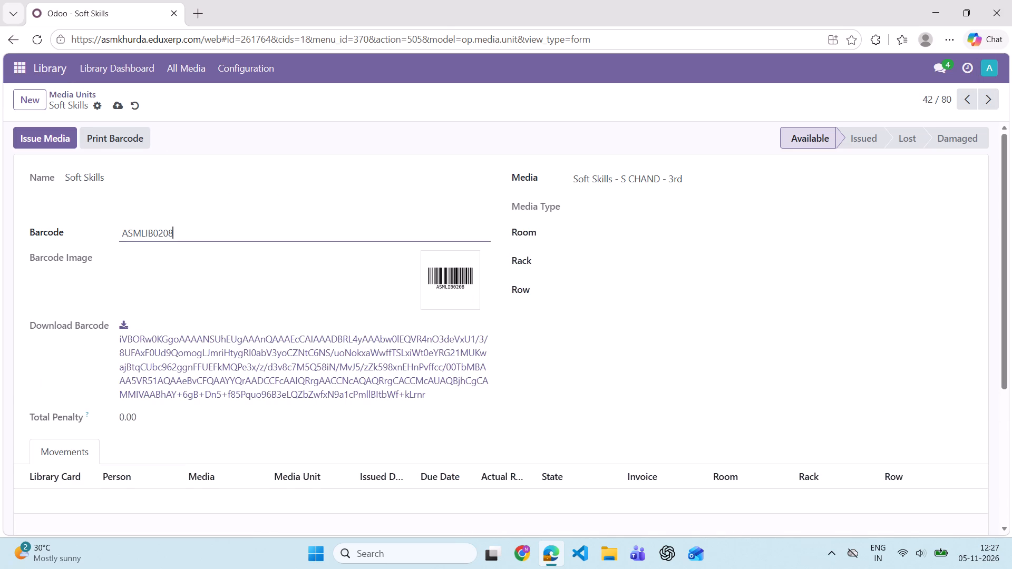
key(1)
click(984, 100)
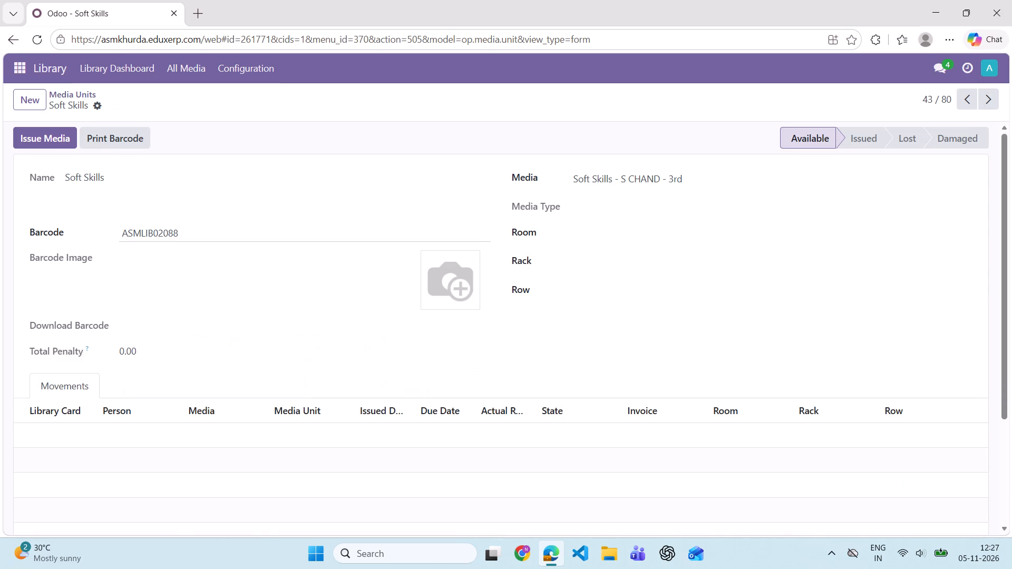
Remove and re-enter the final 8 of barcode ASMLIB02088 to generate its barcode image, saving by moving to record 44.
click(264, 234)
key(BackSpace)
click(244, 148)
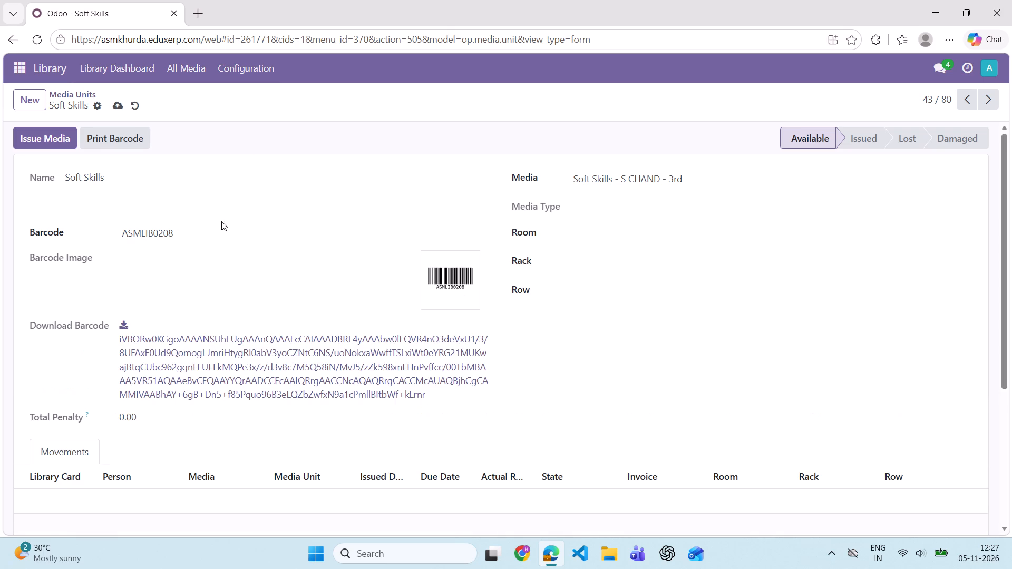
click(217, 234)
key(8)
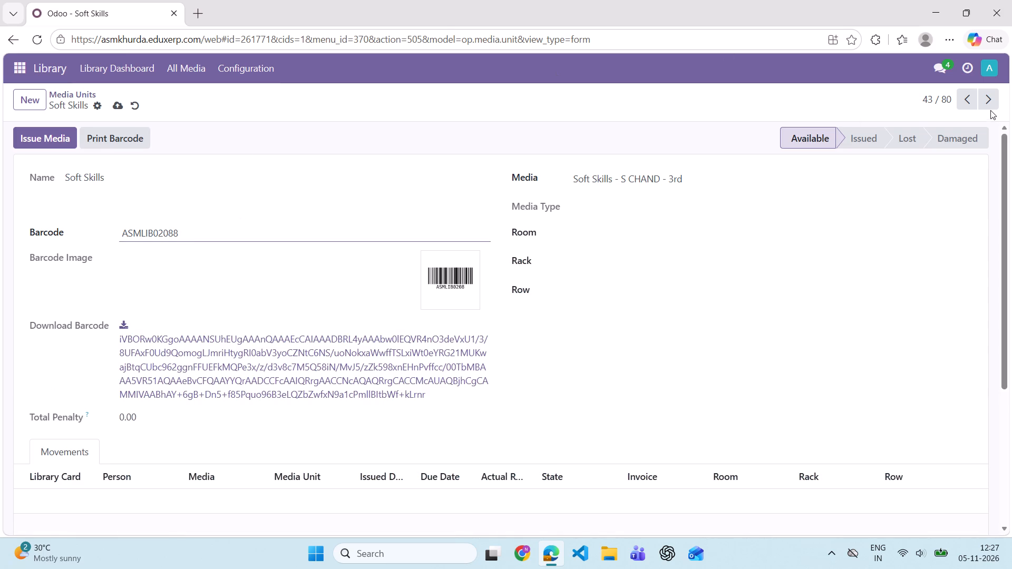
click(990, 109)
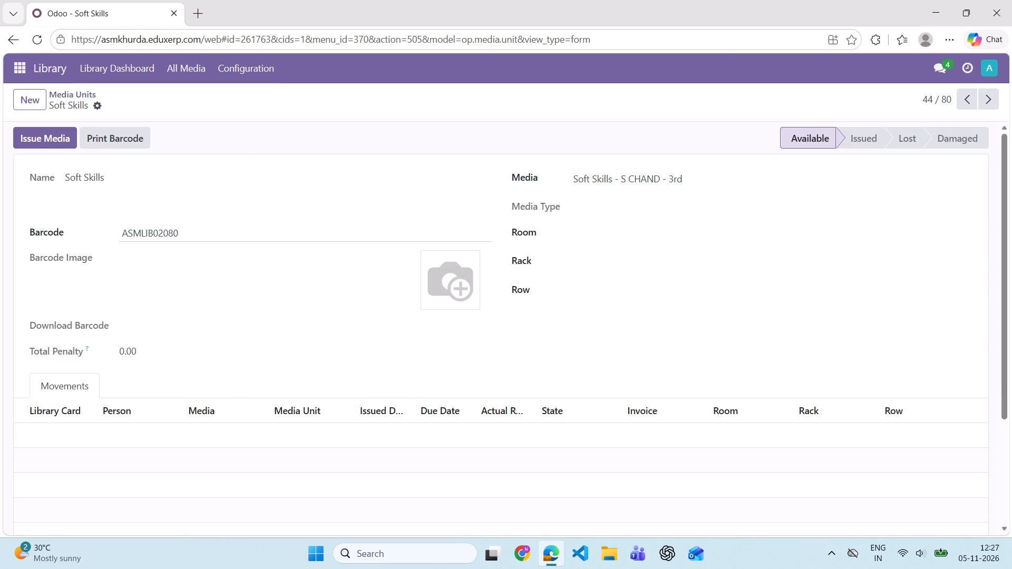
Remove and re-enter the final 0 of barcode ASMLIB02080 to generate its barcode image, saving by moving to record 45.
click(206, 231)
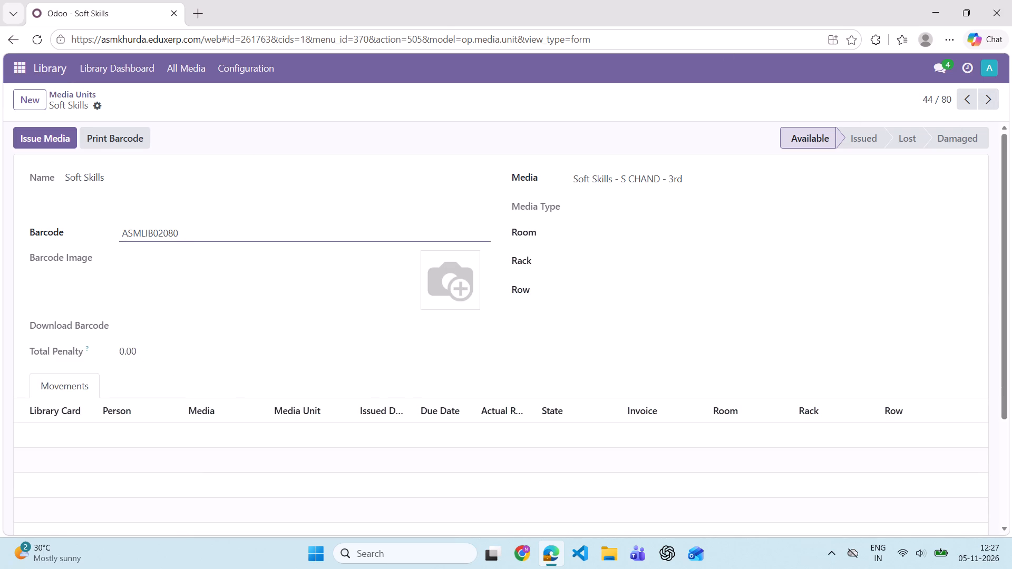
key(BackSpace)
click(221, 146)
click(194, 230)
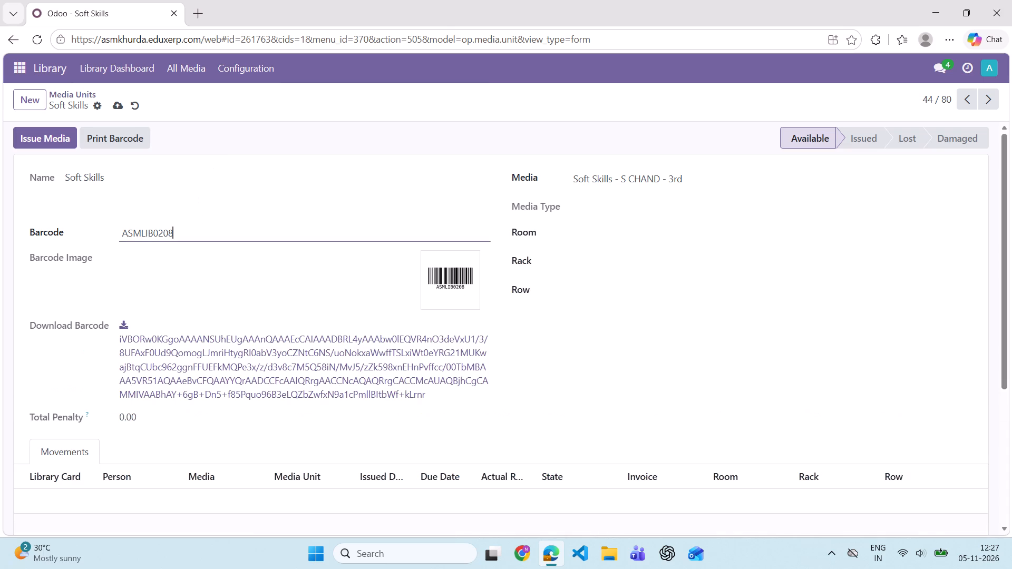
key(0)
click(989, 91)
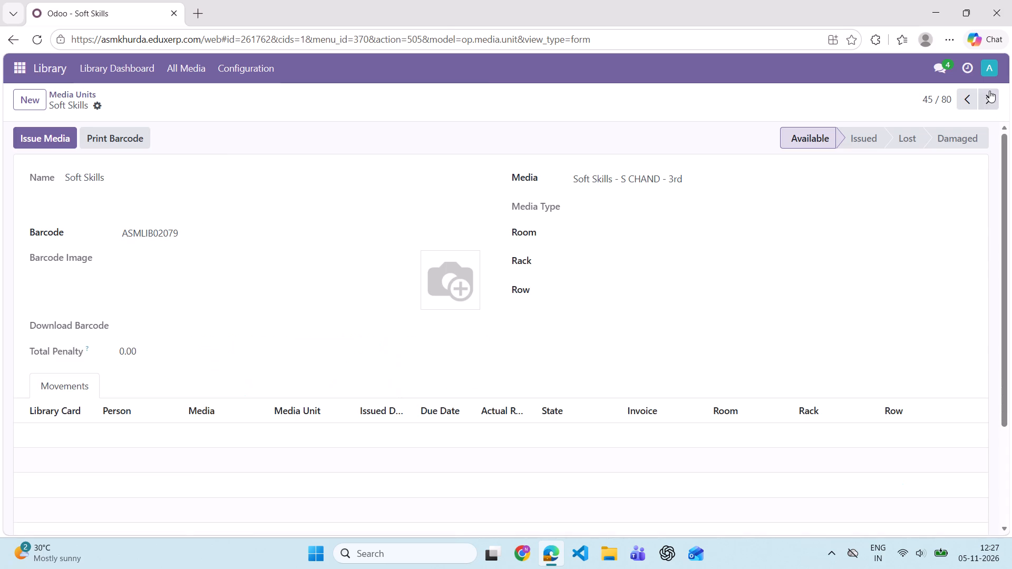
Remove and re-enter the final 9 of barcode ASMLIB02079 to generate its barcode image, saving by moving to record 46.
click(194, 239)
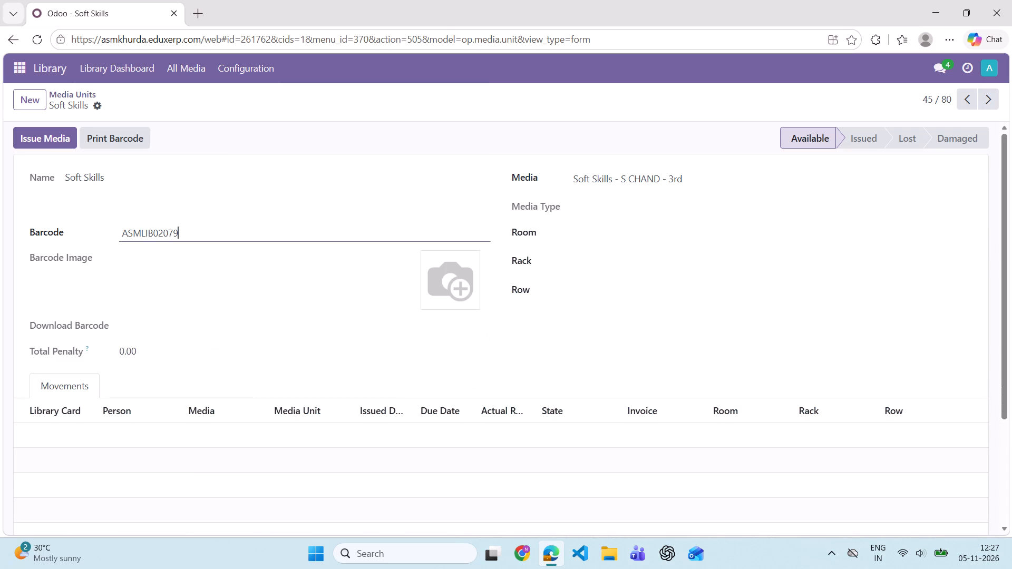
key(BackSpace)
click(215, 140)
click(193, 234)
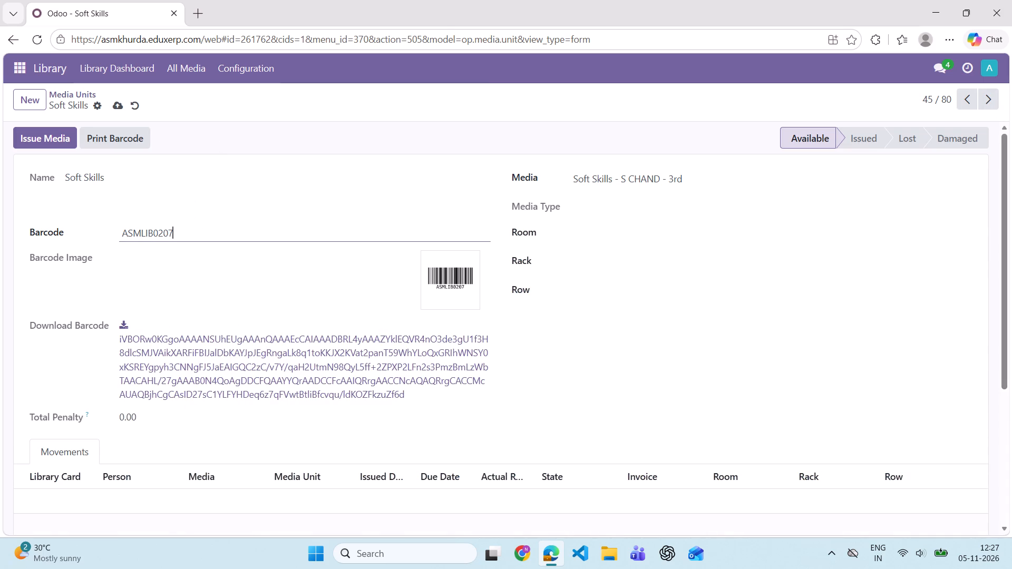
key(9)
click(985, 100)
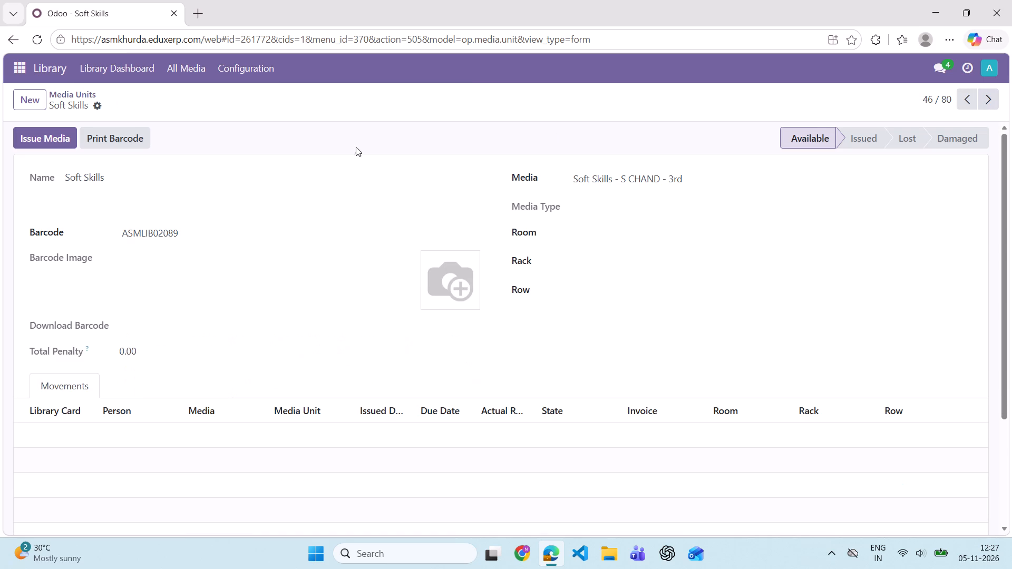
Remove and re-enter the final 9 of barcode ASMLIB02089 to generate its barcode image, saving by moving to record 47.
click(215, 239)
key(BackSpace)
click(217, 148)
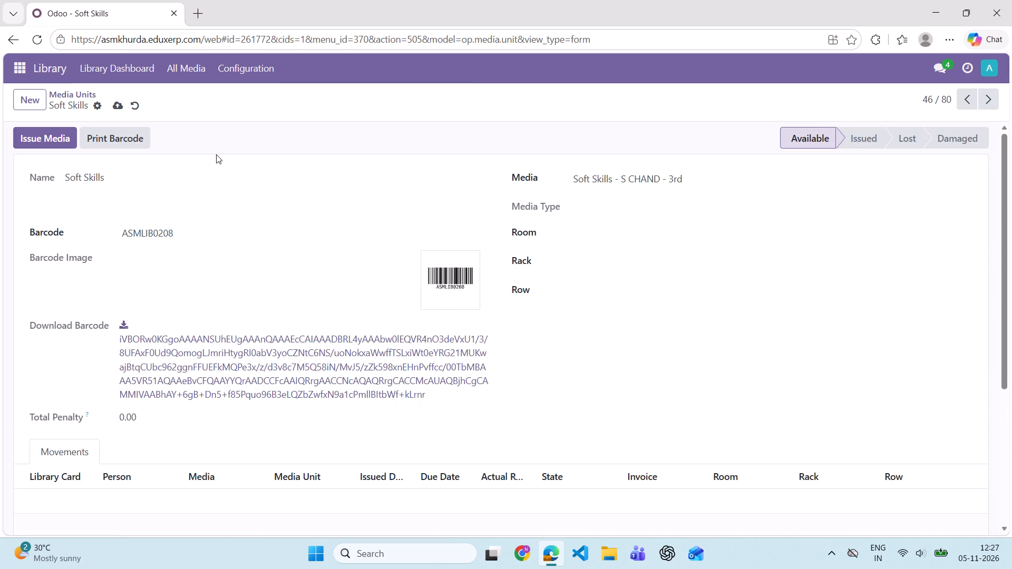
click(204, 227)
key(9)
click(995, 101)
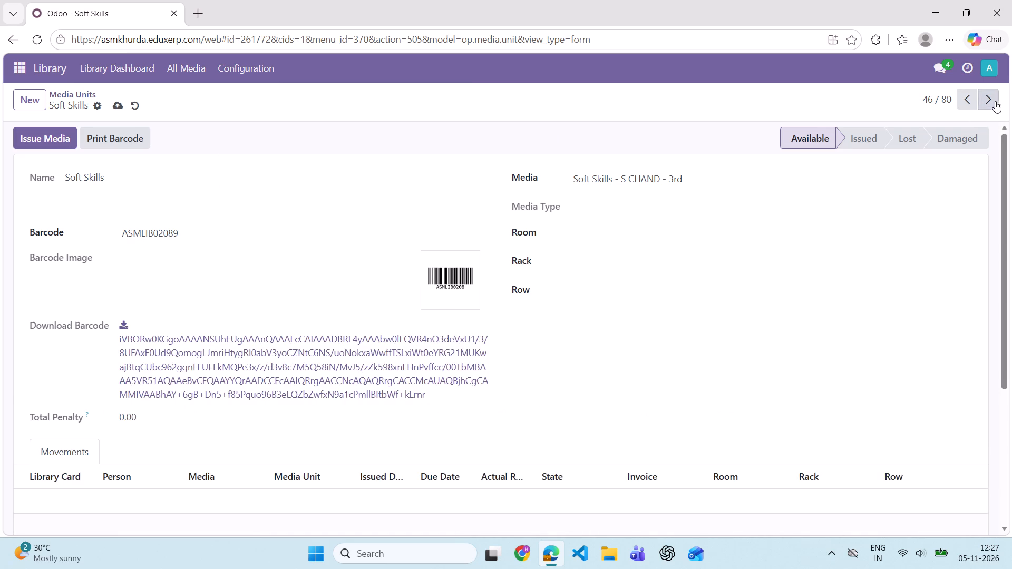
Remove and re-enter the final 1 of barcode ASMLIB02061 to generate its barcode image, saving by moving to record 48.
click(274, 230)
key(BackSpace)
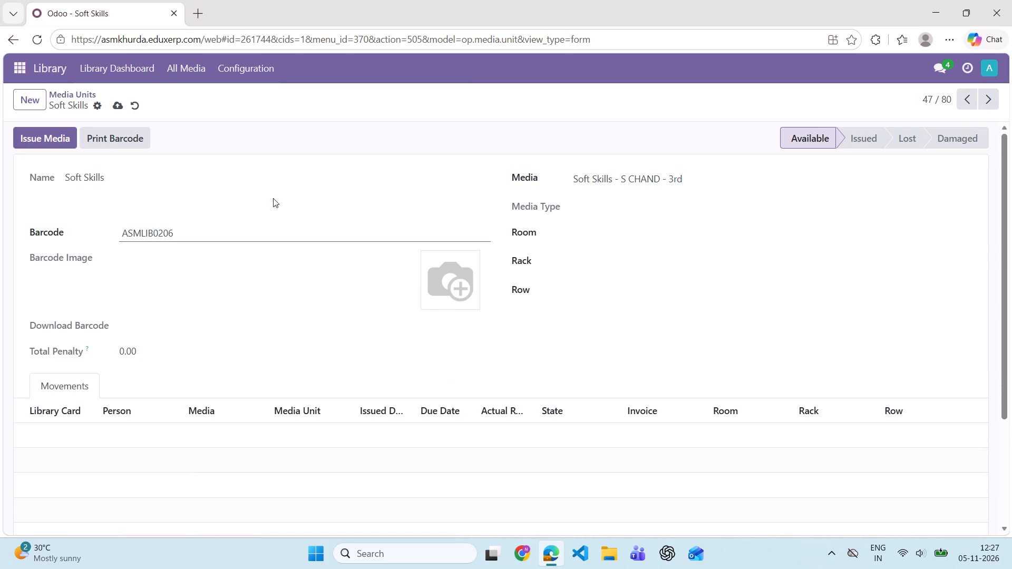
click(286, 135)
click(240, 232)
key(1)
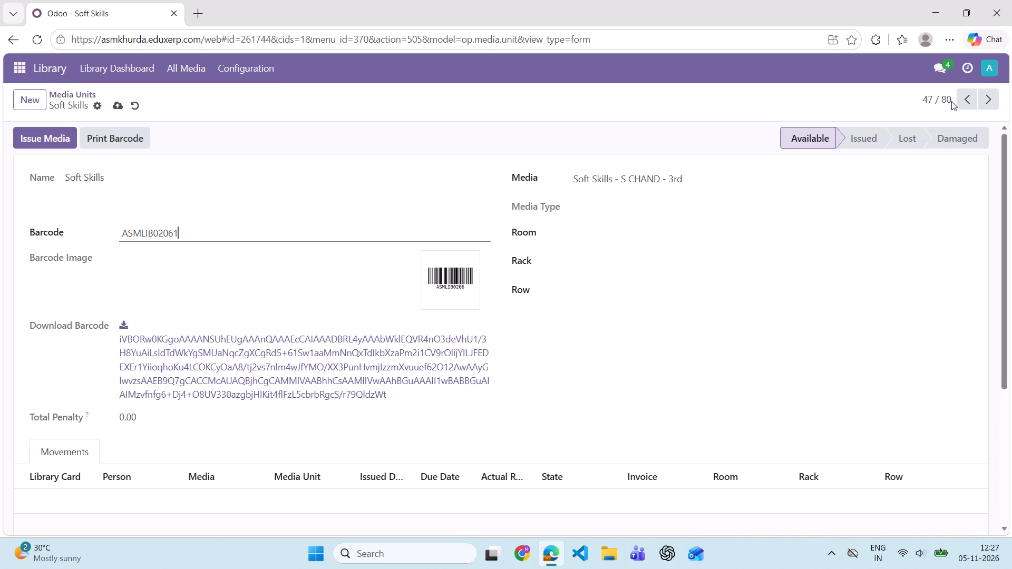
click(994, 104)
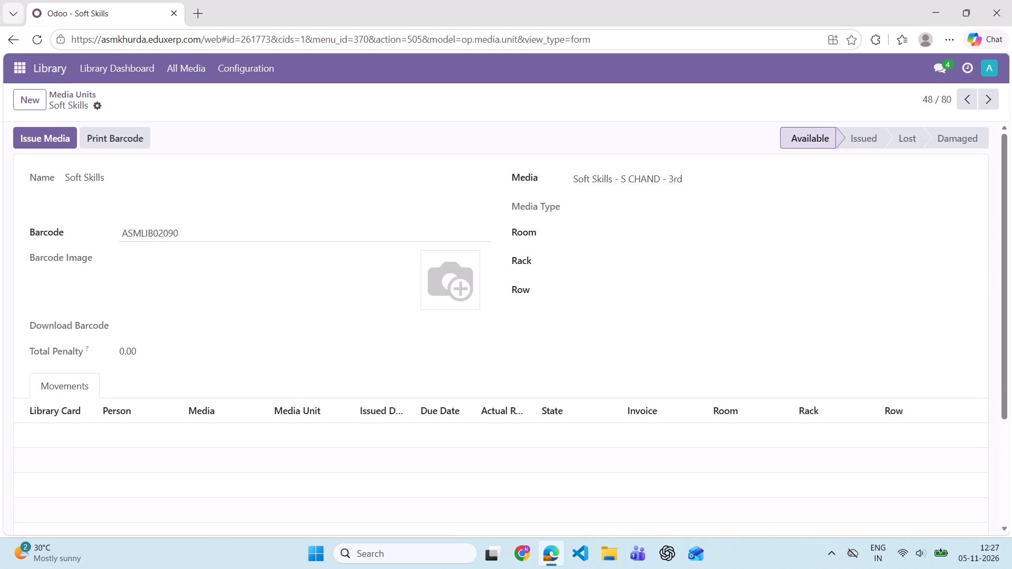
Remove and re-enter the final 0 of barcode ASMLIB02090 to generate its barcode image, saving by moving to record 49.
click(216, 234)
key(BackSpace)
click(193, 142)
click(193, 233)
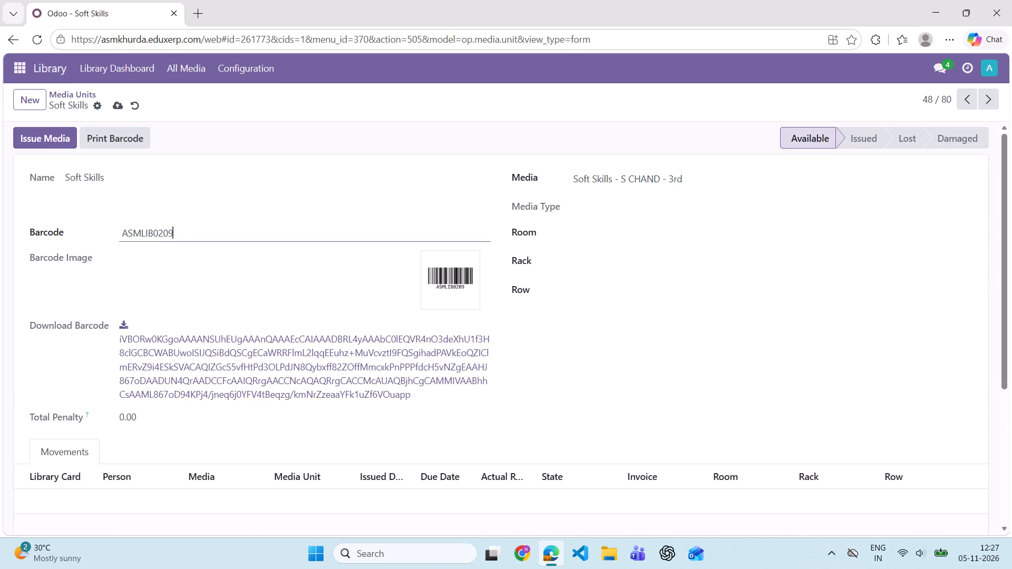
key(0)
click(981, 99)
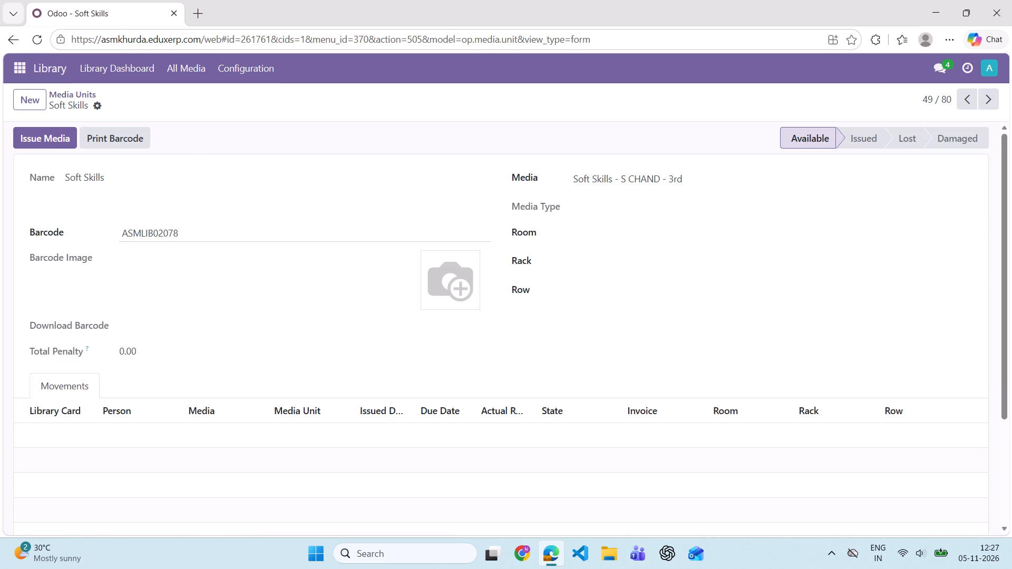
Remove and re-enter the final 8 of barcode ASMLIB02078 to generate its barcode image, saving by moving to record 50.
click(189, 230)
key(BackSpace)
click(257, 130)
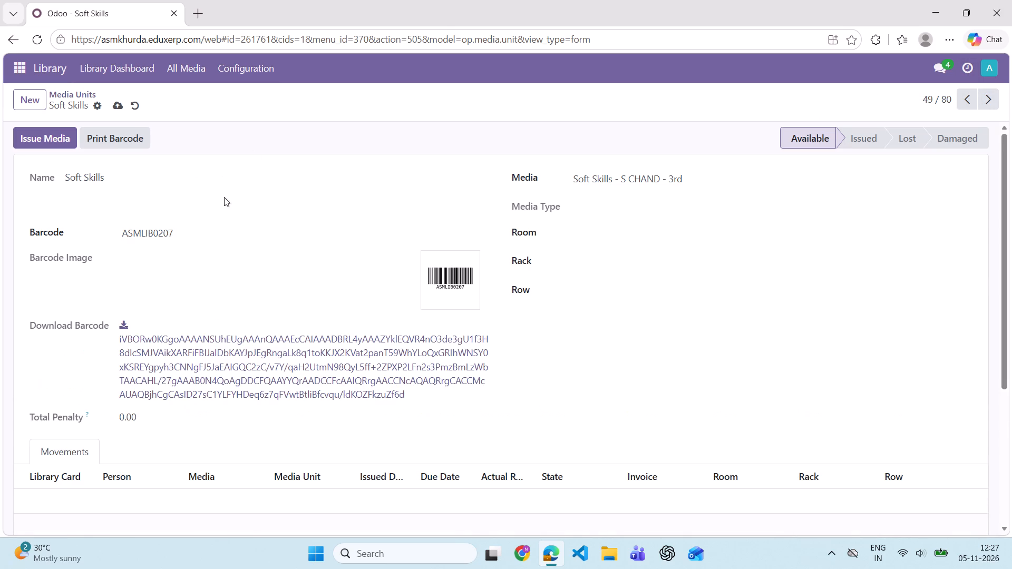
click(192, 235)
key(8)
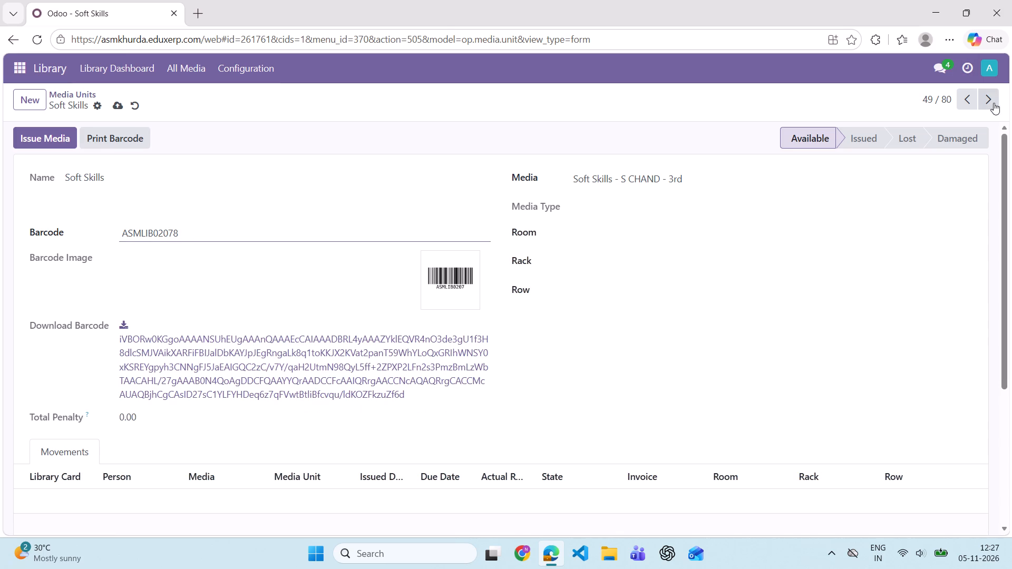
click(990, 101)
Remove and re-enter the final 5 of barcode ASMLIB02065 to generate its barcode image, saving by moving to record 51.
click(205, 234)
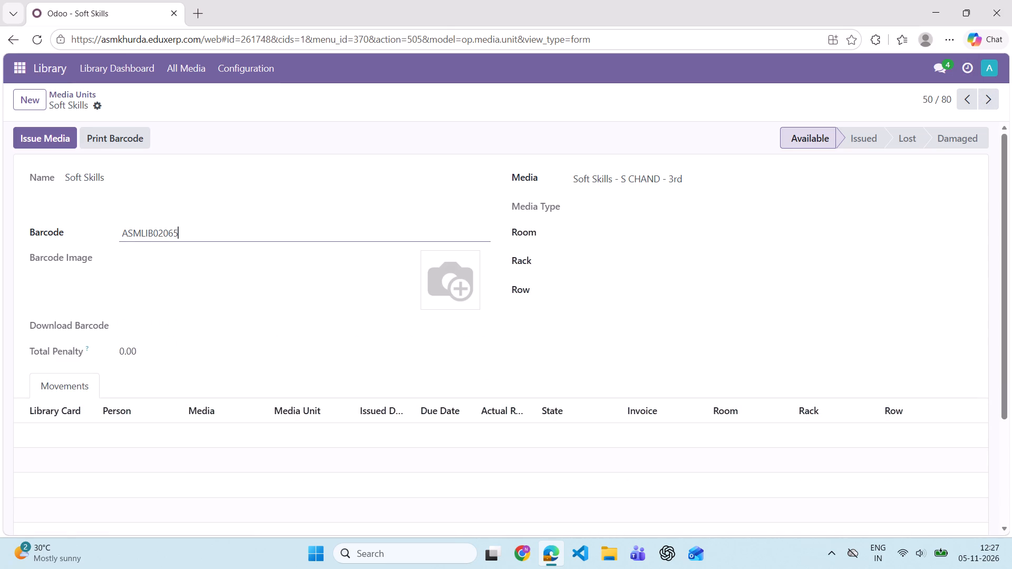
key(BackSpace)
click(192, 146)
click(188, 247)
click(195, 228)
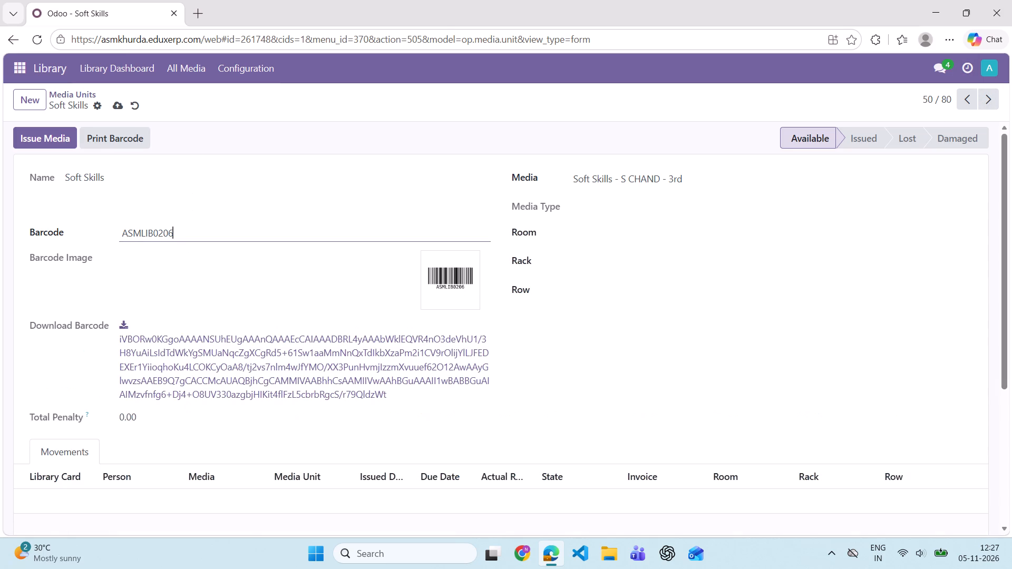
key(5)
click(996, 103)
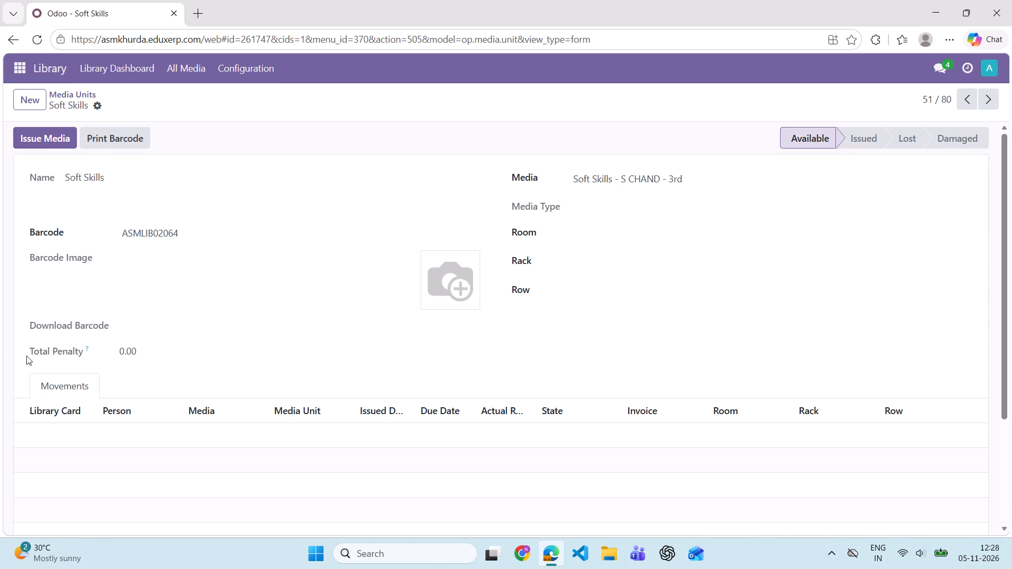
Remove and re-enter the final 4 of barcode ASMLIB02064 to generate its barcode image, saving by moving to record 52.
click(230, 229)
key(BackSpace)
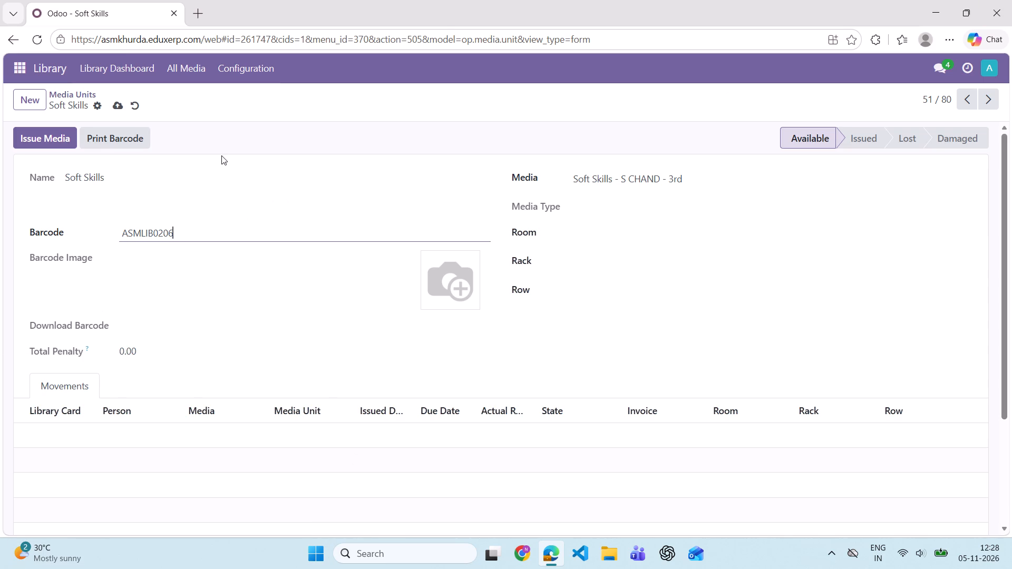
click(221, 151)
click(212, 239)
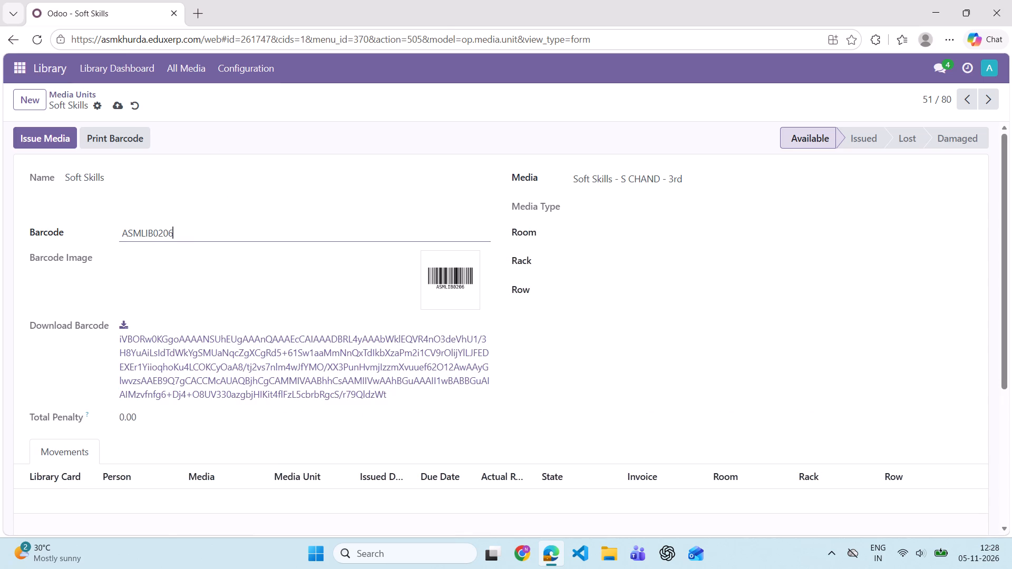
key(4)
click(986, 100)
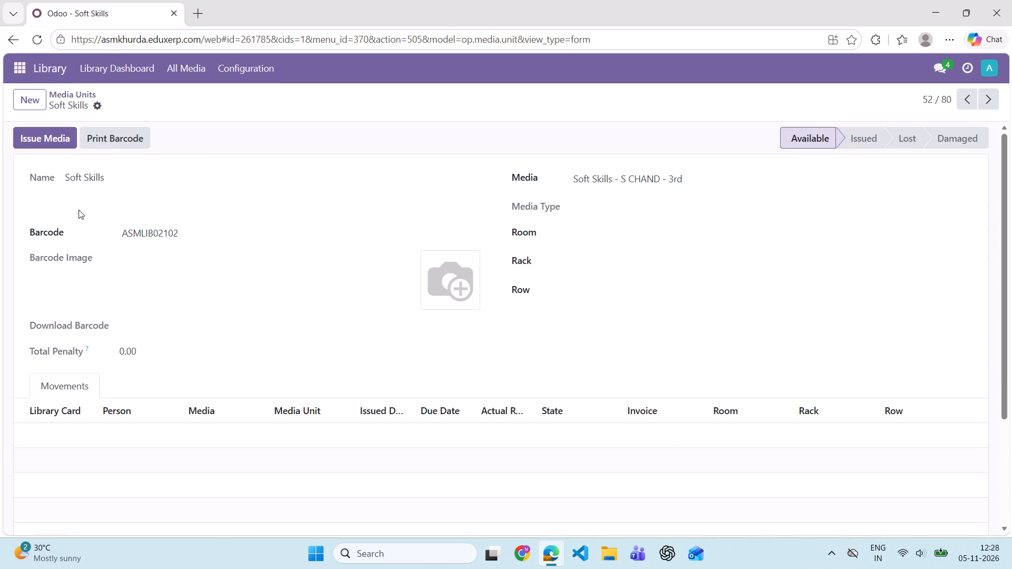
Remove and re-enter the final 2 of barcode ASMLIB02102 to generate its barcode image, saving by moving to record 53.
click(183, 230)
key(BackSpace)
click(200, 149)
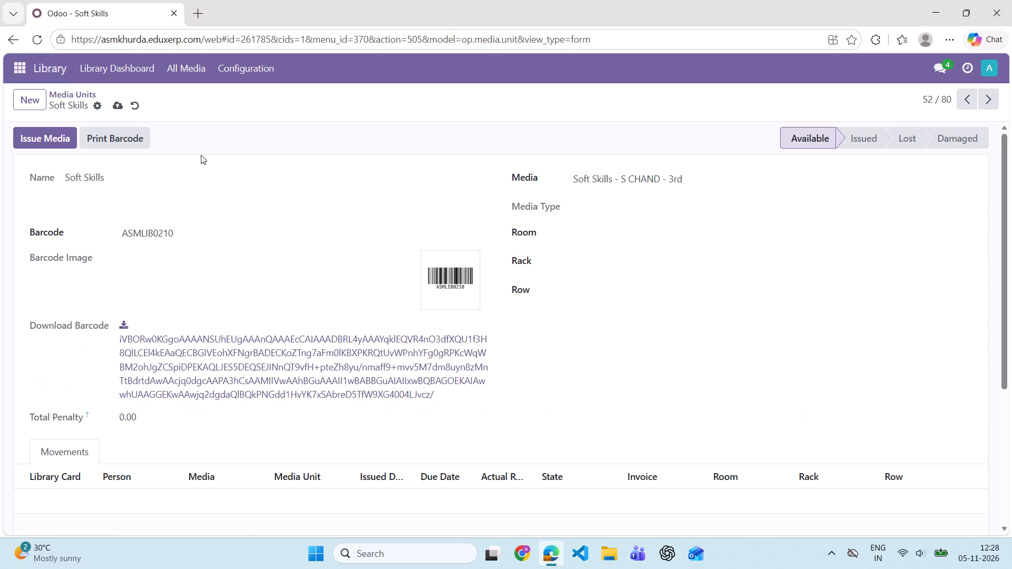
click(205, 242)
click(207, 237)
key(2)
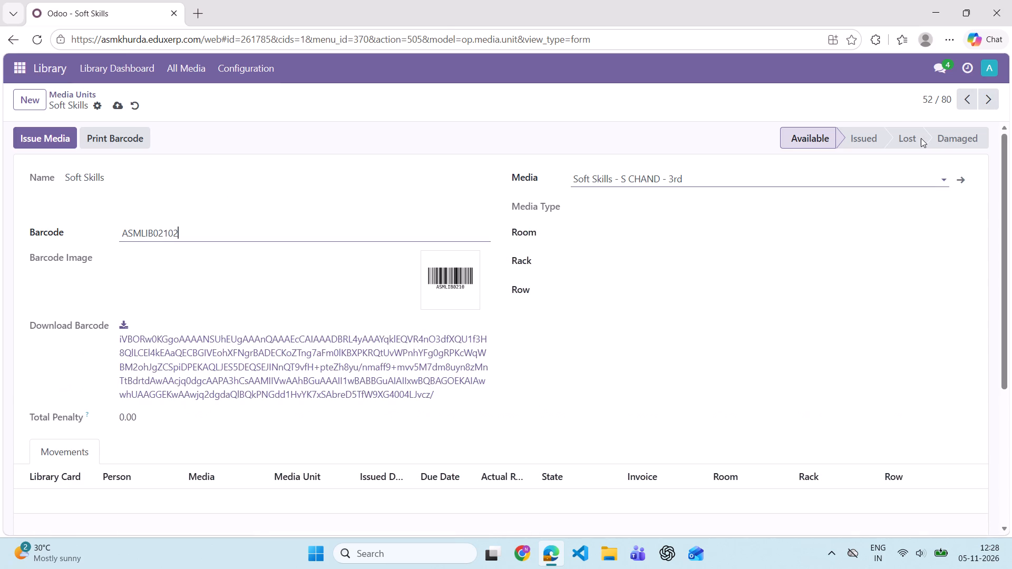
click(994, 101)
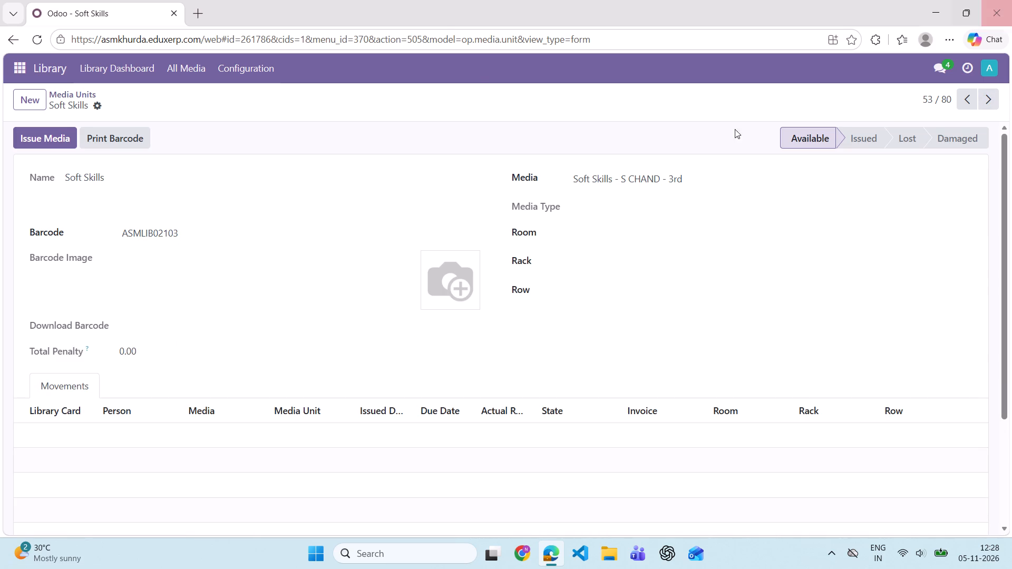
Remove and re-enter the final 3 of barcode ASMLIB02103 to generate its barcode image, saving by moving to record 54.
click(244, 232)
key(BackSpace)
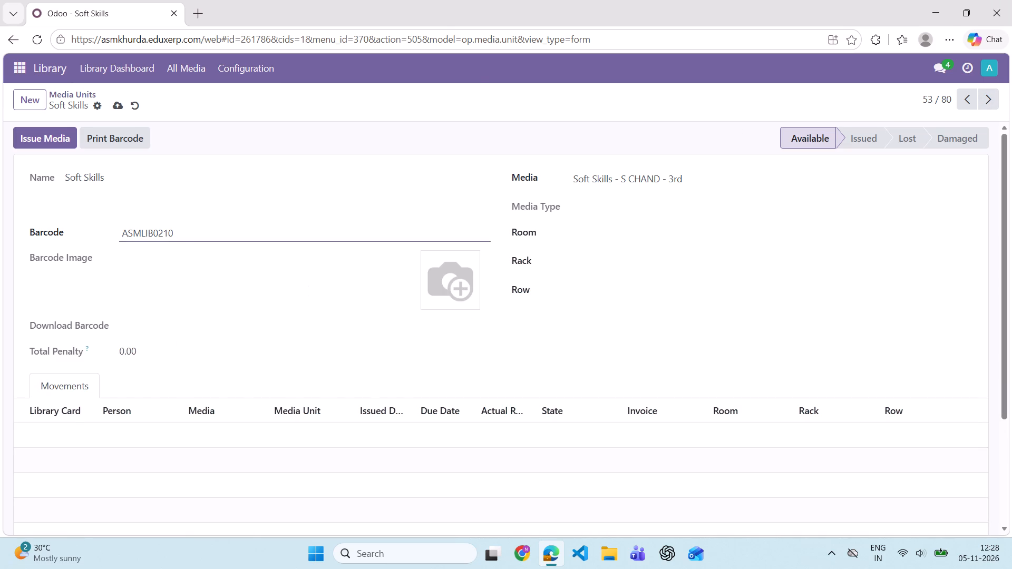
click(215, 119)
click(193, 231)
key(3)
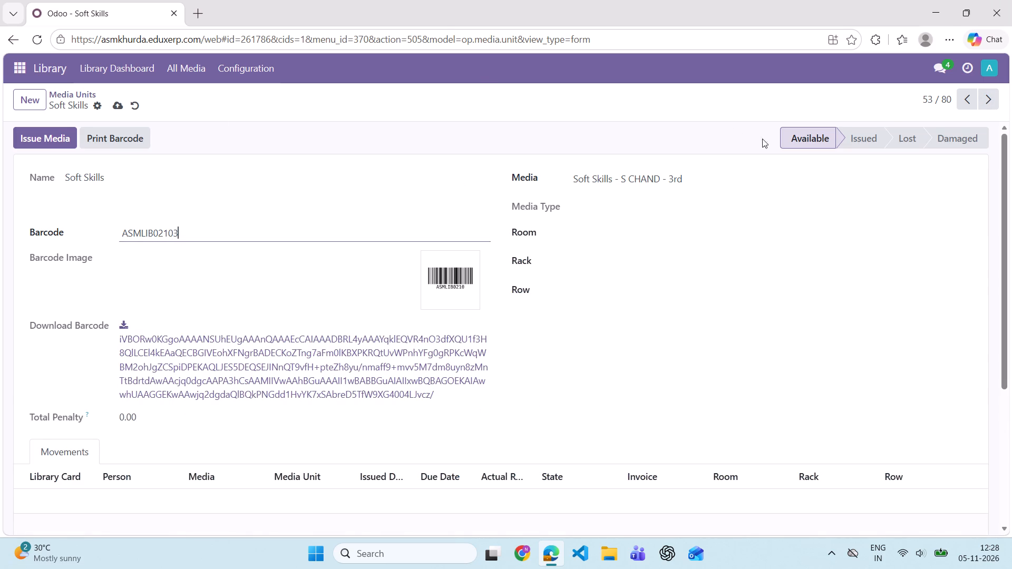
click(994, 92)
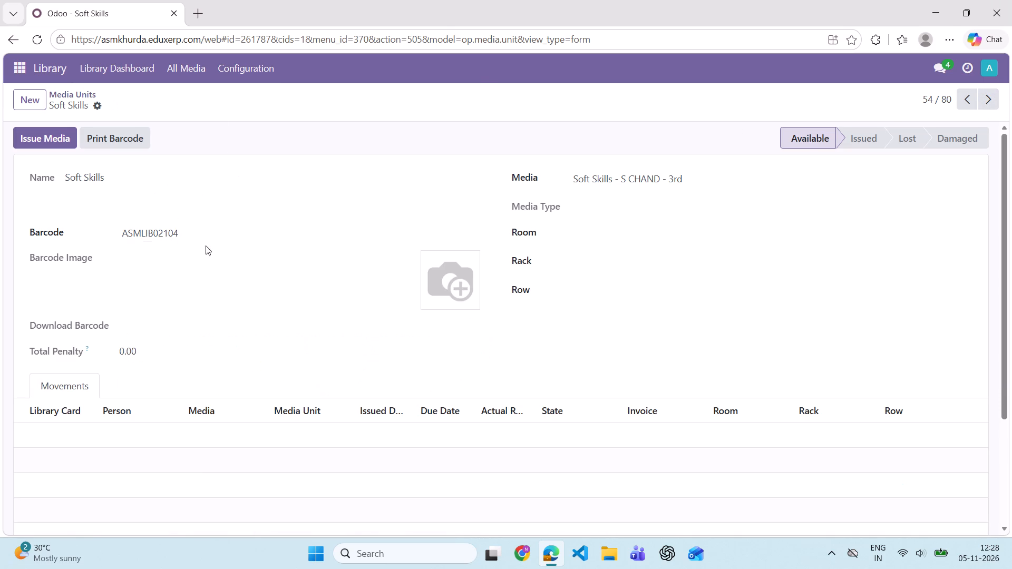
Remove and re-enter the final 4 of barcode ASMLIB02104 to generate its barcode image, saving by moving to record 55.
click(213, 236)
key(BackSpace)
click(200, 151)
click(189, 233)
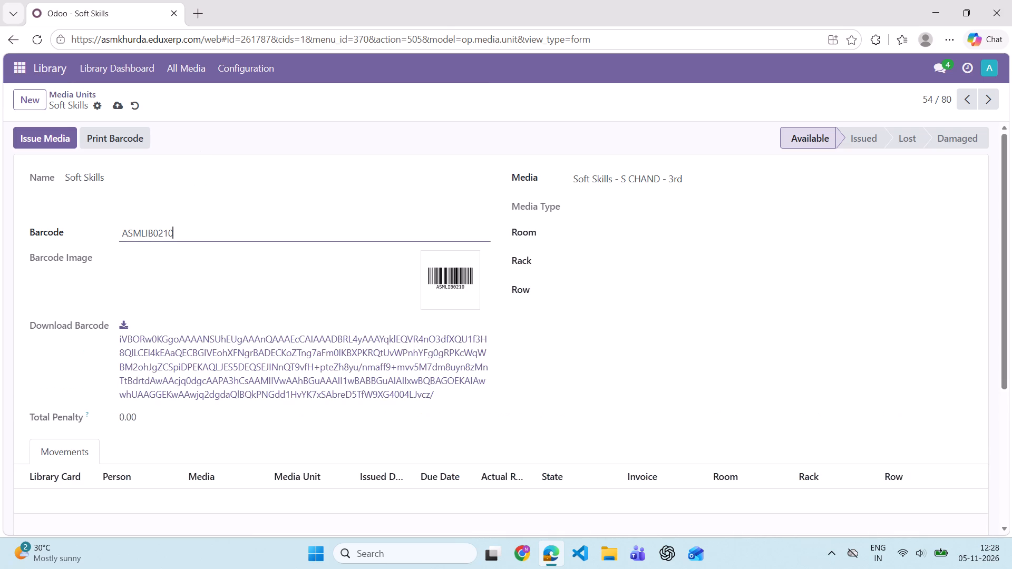
key(4)
click(990, 100)
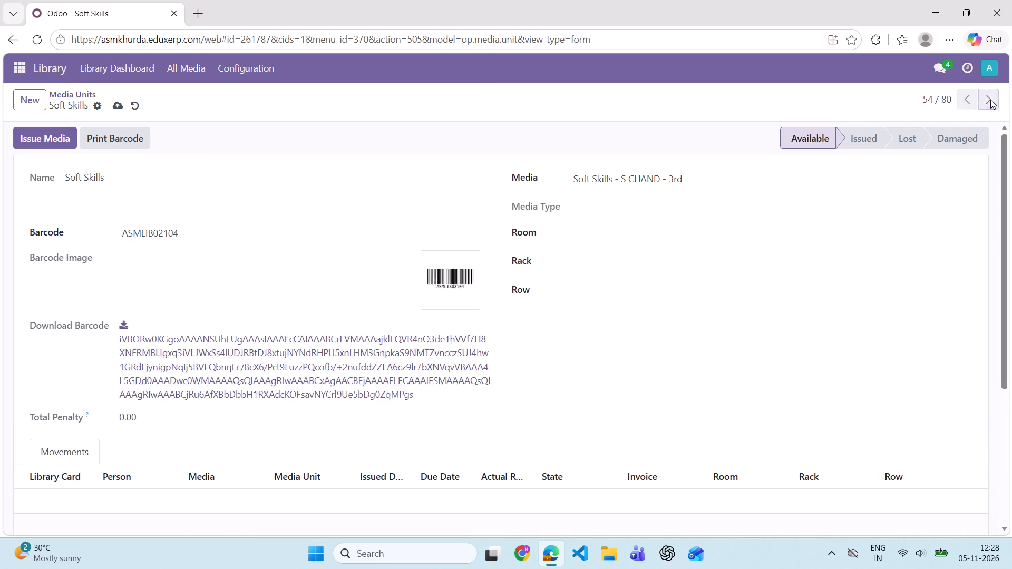
Remove and re-enter the final 5 of barcode ASMLIB02105 to generate its barcode image, saving by moving to record 56.
click(241, 223)
click(237, 231)
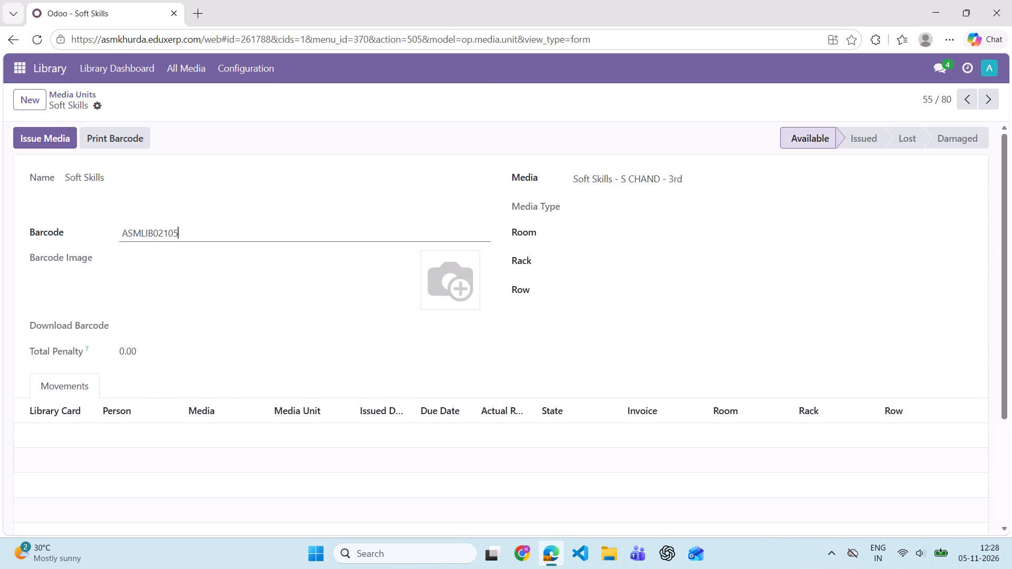
key(BackSpace)
click(241, 146)
click(227, 233)
key(5)
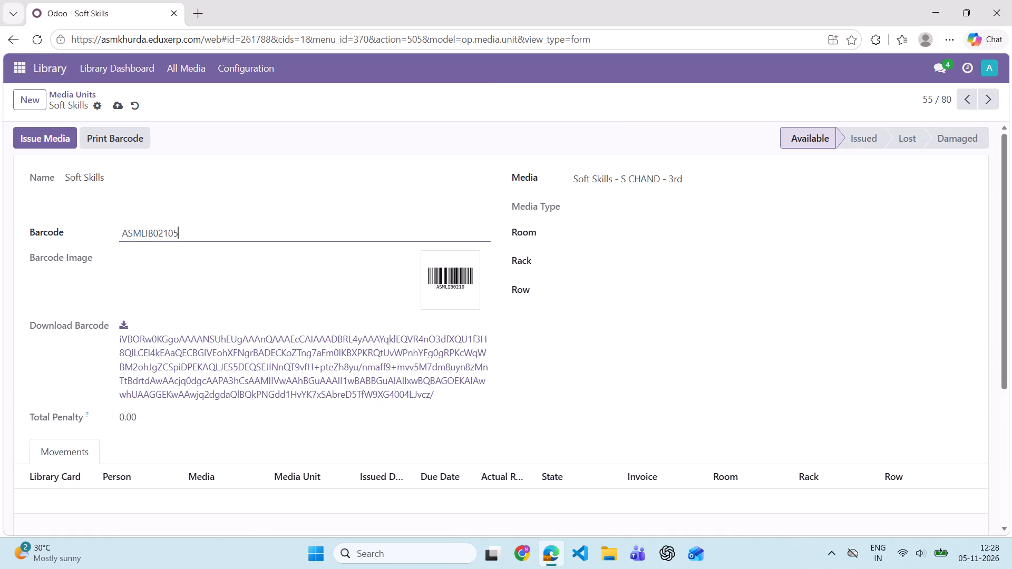
click(994, 106)
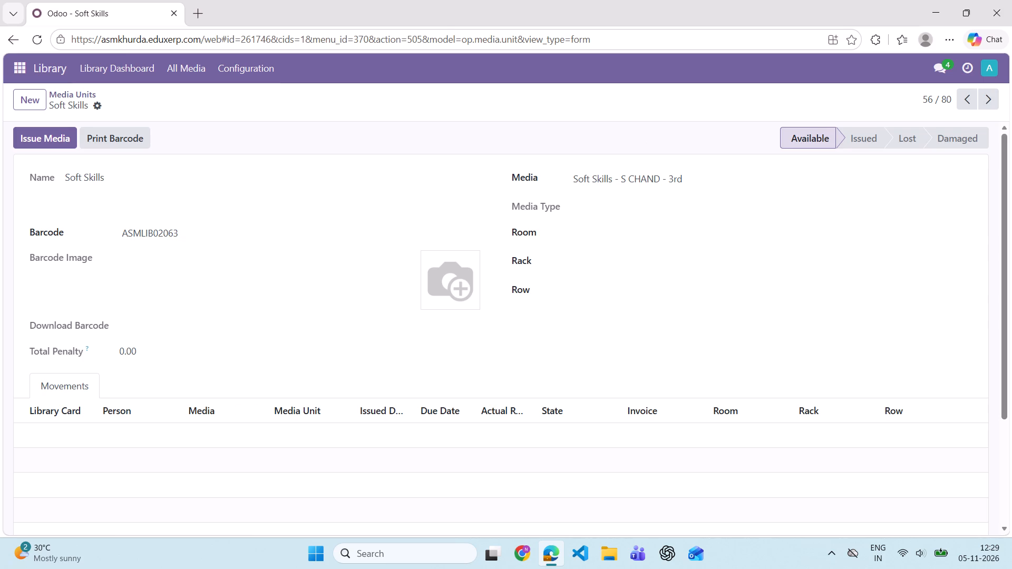
Remove and re-enter the final 3 of barcode ASMLIB02063 to generate its barcode image, saving by moving to the following record.
click(218, 231)
key(BackSpace)
click(204, 165)
click(200, 234)
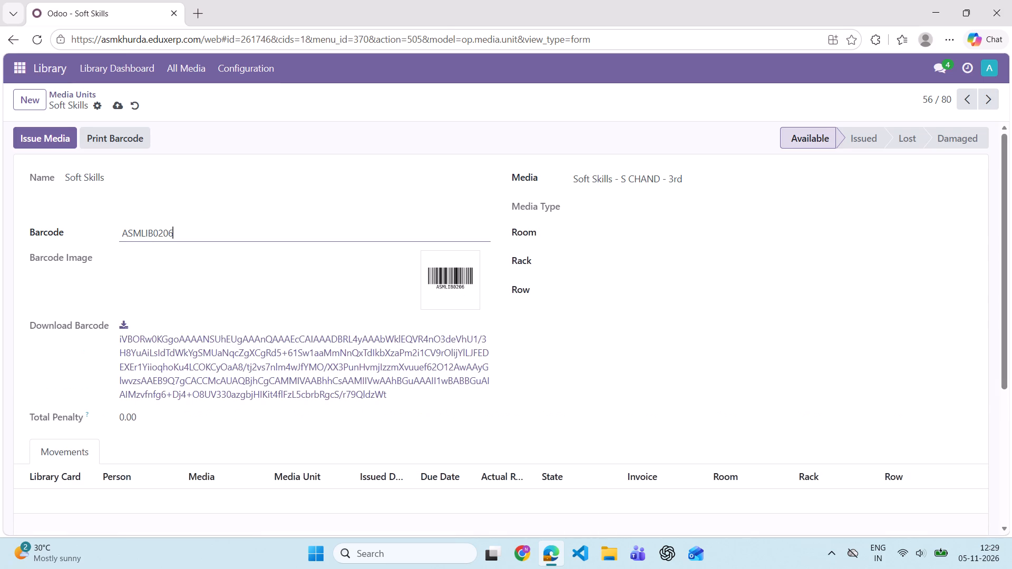
key(3)
click(989, 103)
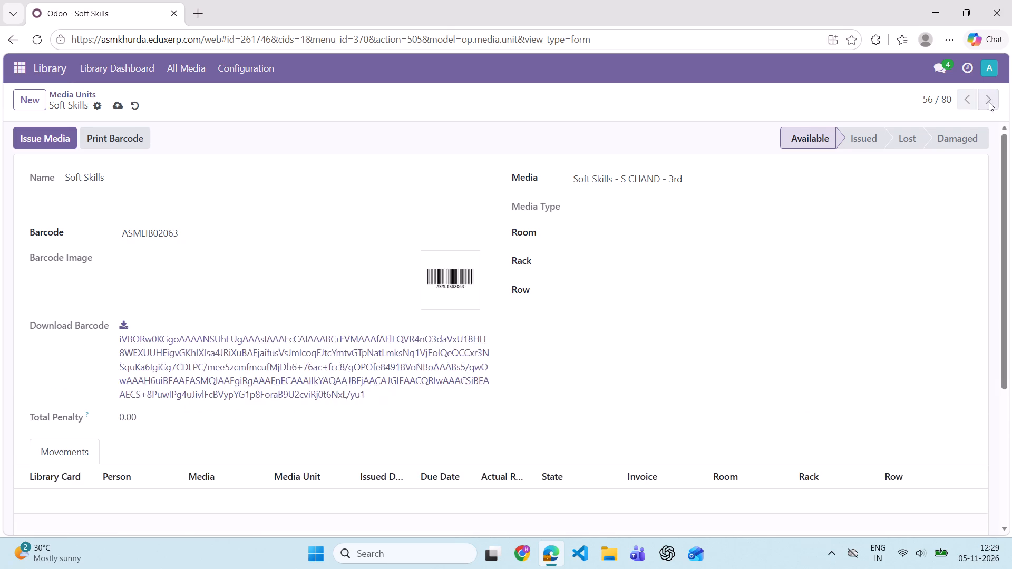
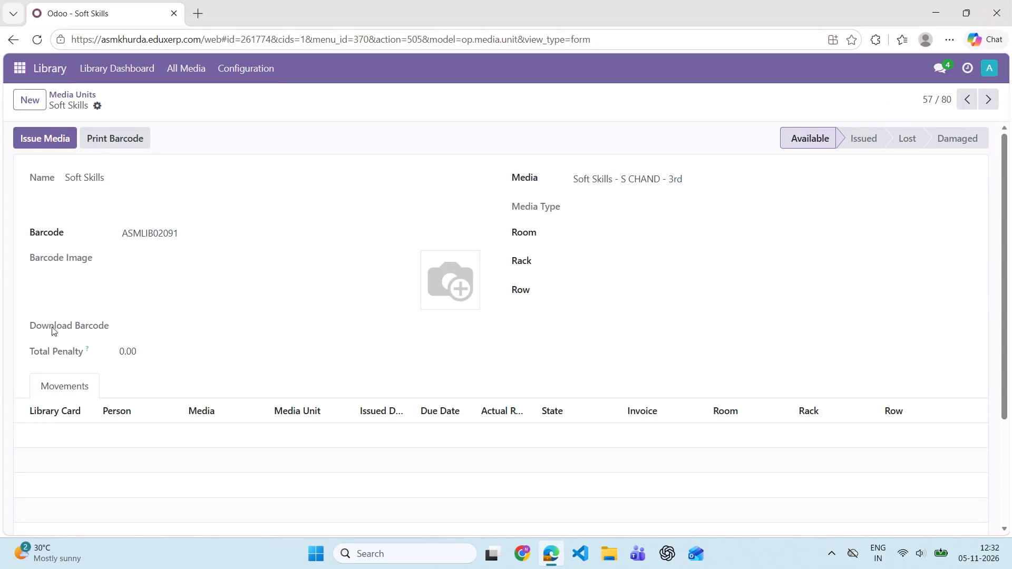
Remove and re-enter the final 1 of barcode ASMLIB02091 on record 57 to generate its barcode image.
click(187, 231)
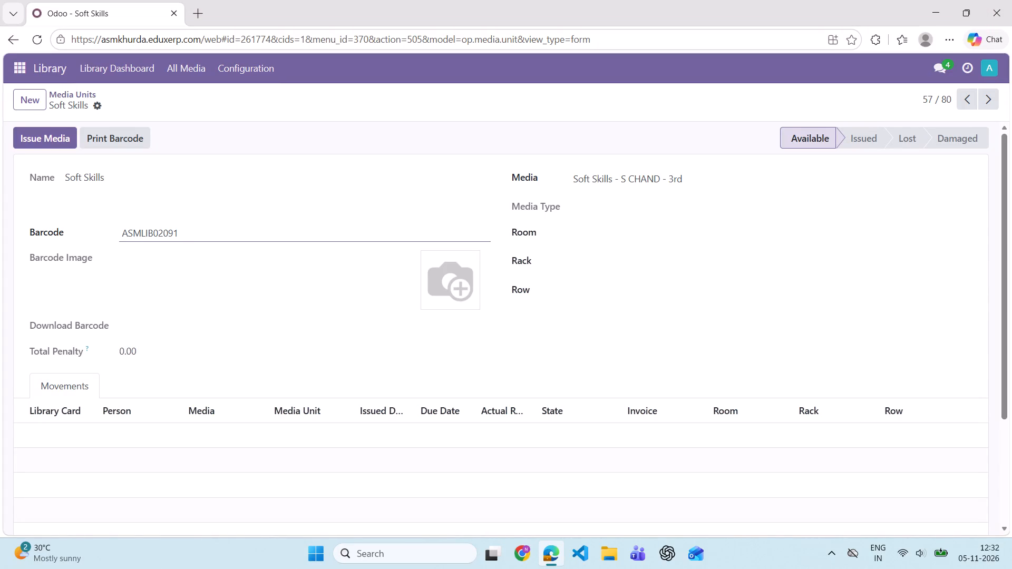
key(BackSpace)
click(190, 148)
click(199, 230)
key(1)
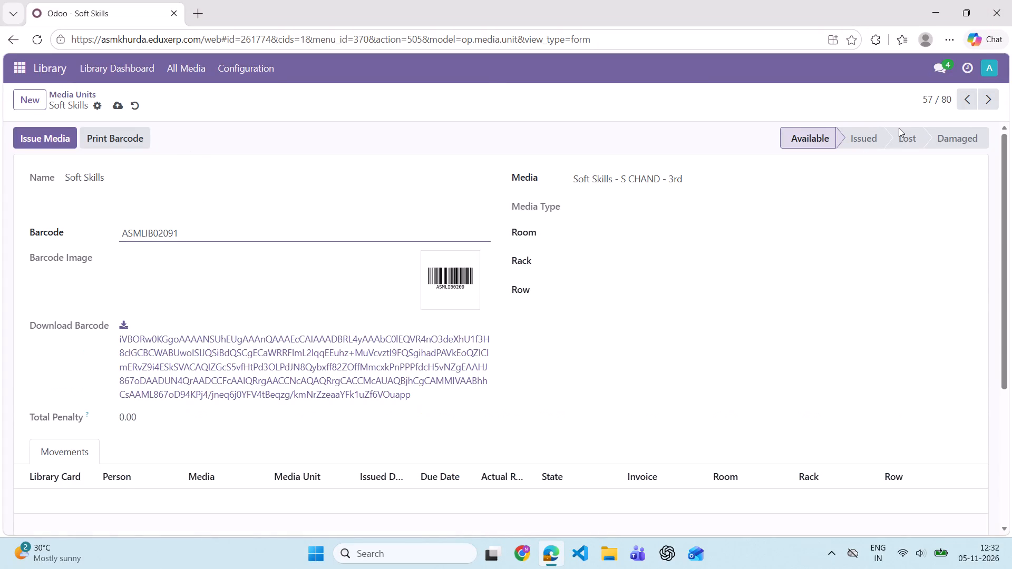
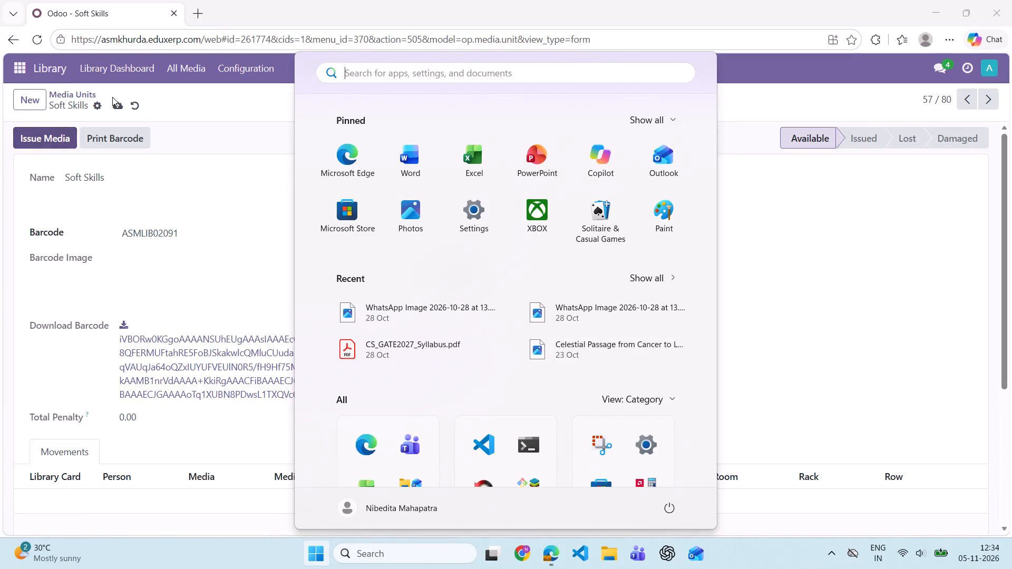
Go to record 58, remove and re-enter the final 9 of barcode ASMLIB02059 to generate its barcode image, and advance to the next record.
click(158, 105)
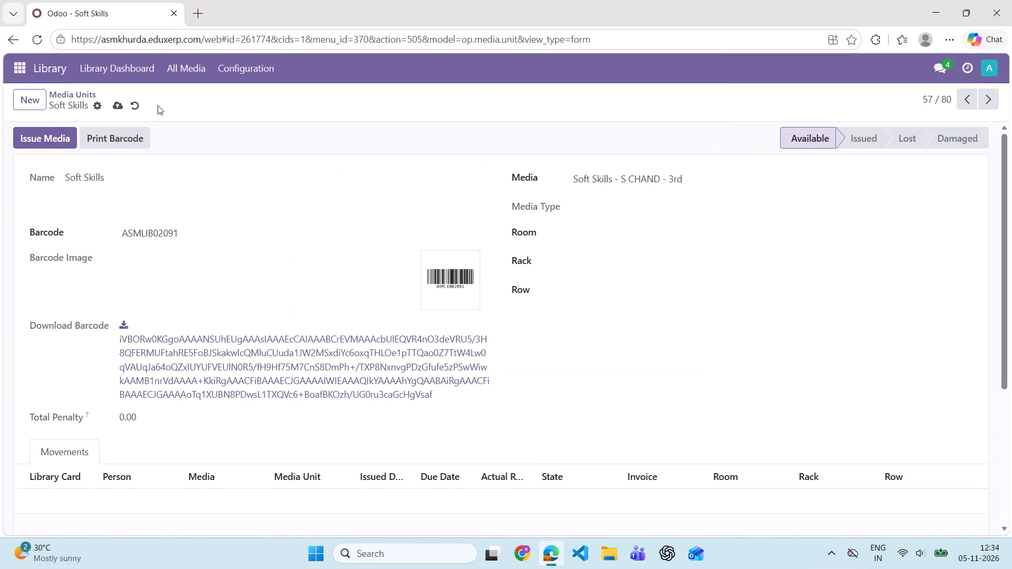
click(985, 93)
click(191, 239)
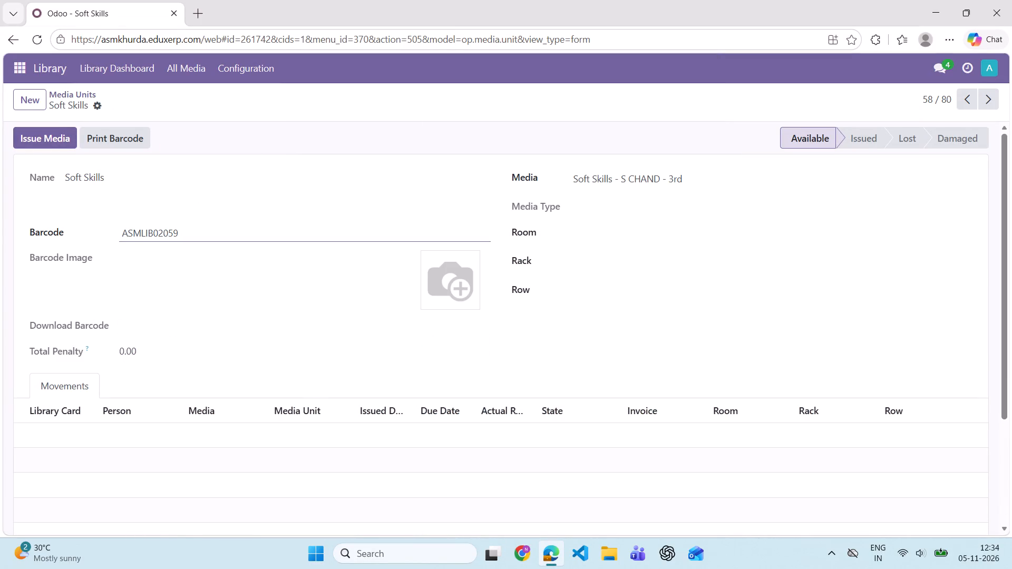
key(BackSpace)
click(186, 167)
click(199, 228)
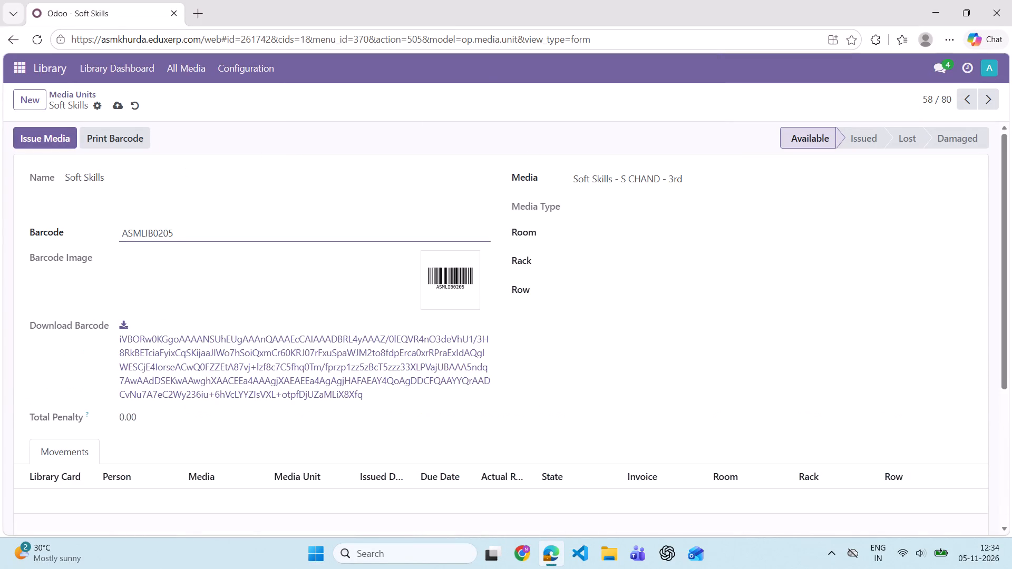
key(9)
click(988, 105)
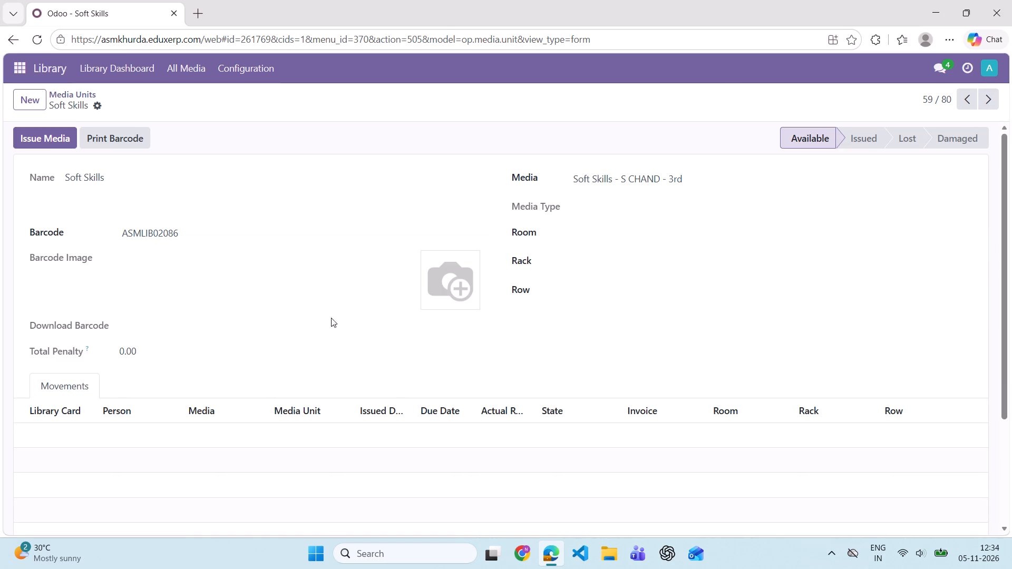
Remove and re-enter the final 6 of barcode ASMLIB02086 on record 59 to generate its barcode image, and advance to the next record.
click(197, 238)
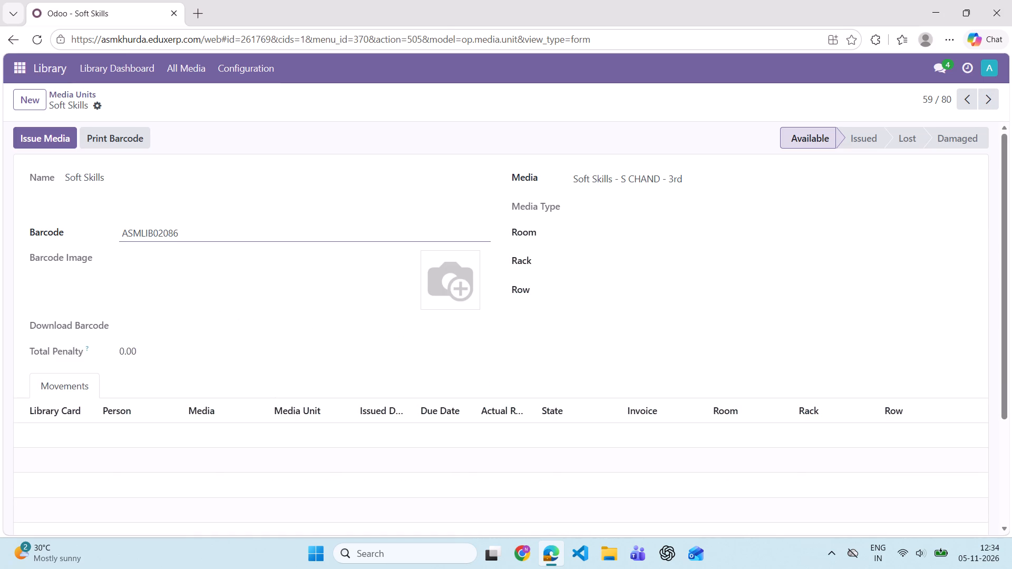
key(BackSpace)
click(217, 139)
click(215, 236)
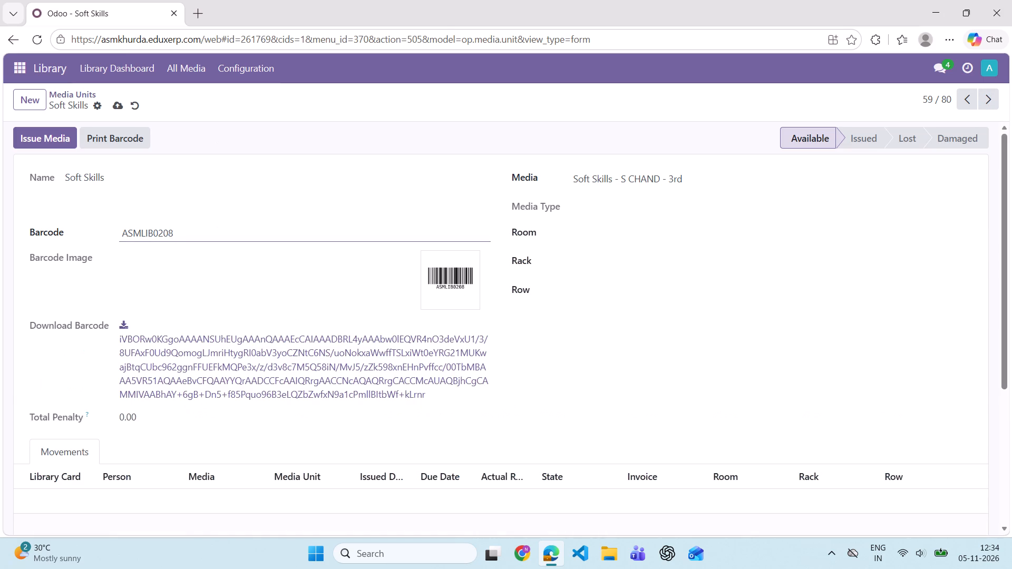
key(6)
click(992, 106)
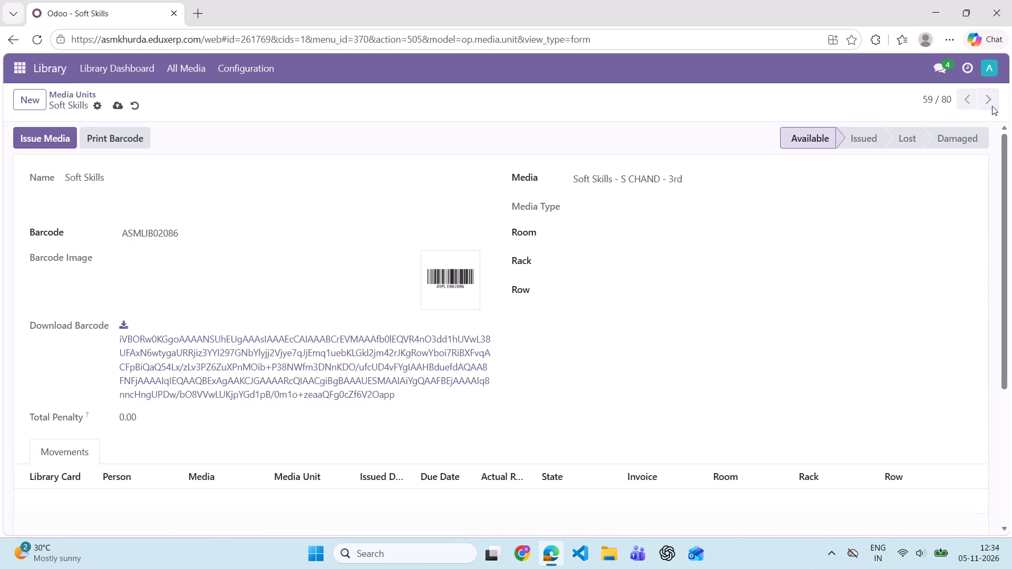
Remove and re-enter the final 3 of barcode ASMLIB02083 on record 60 to generate its barcode image, and advance to the next record.
click(181, 231)
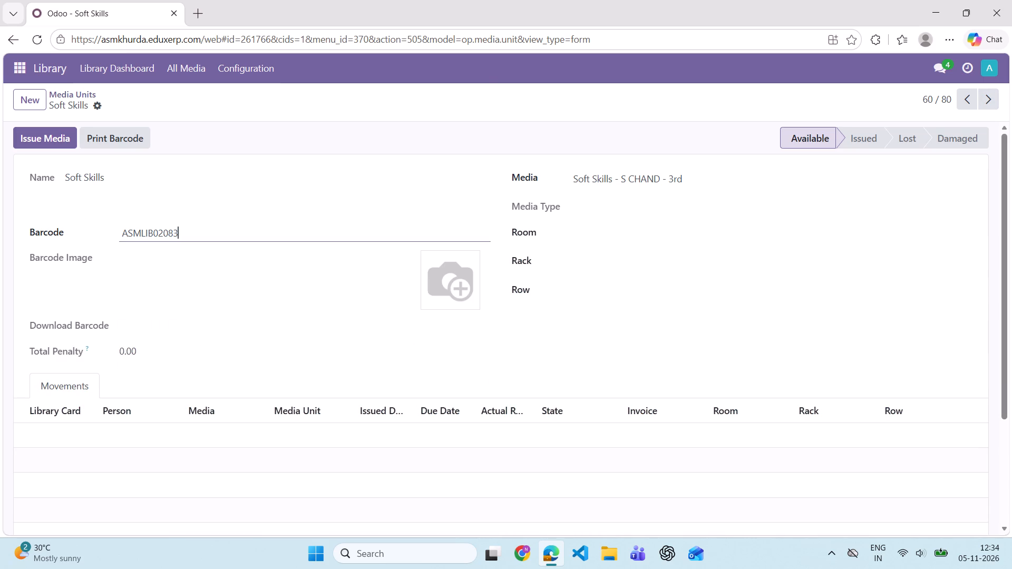
key(BackSpace)
click(184, 136)
click(201, 235)
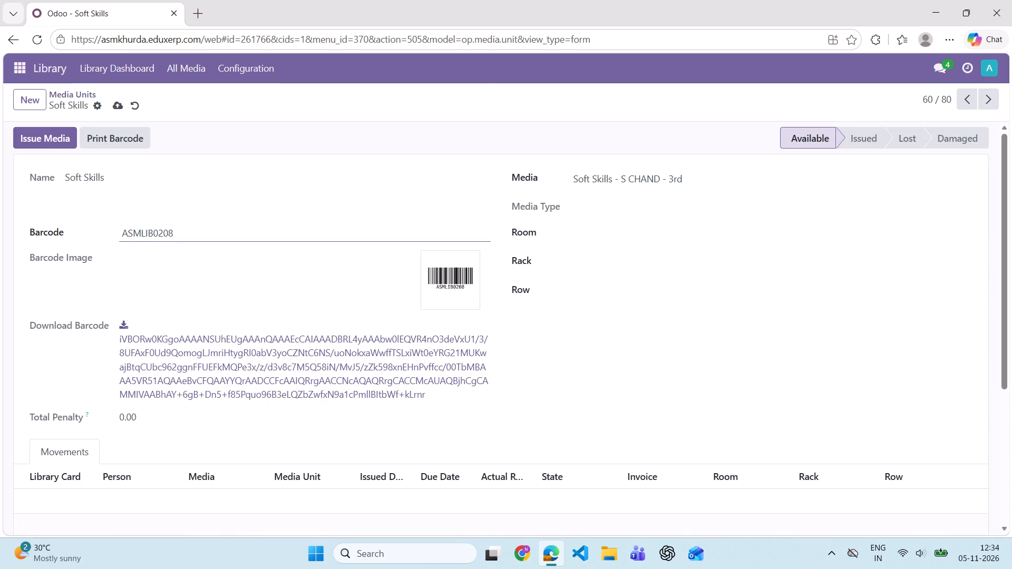
key(3)
click(989, 105)
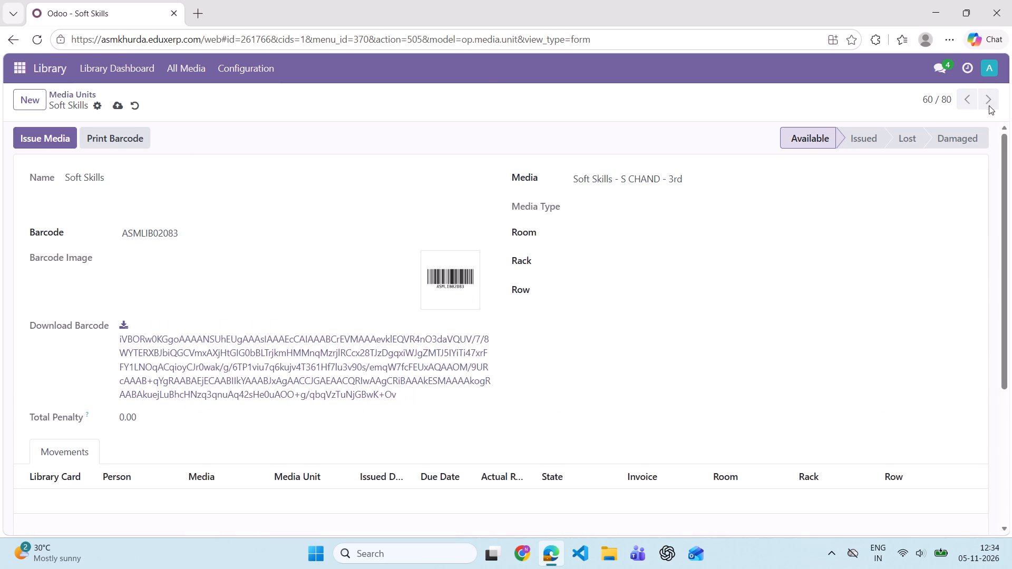
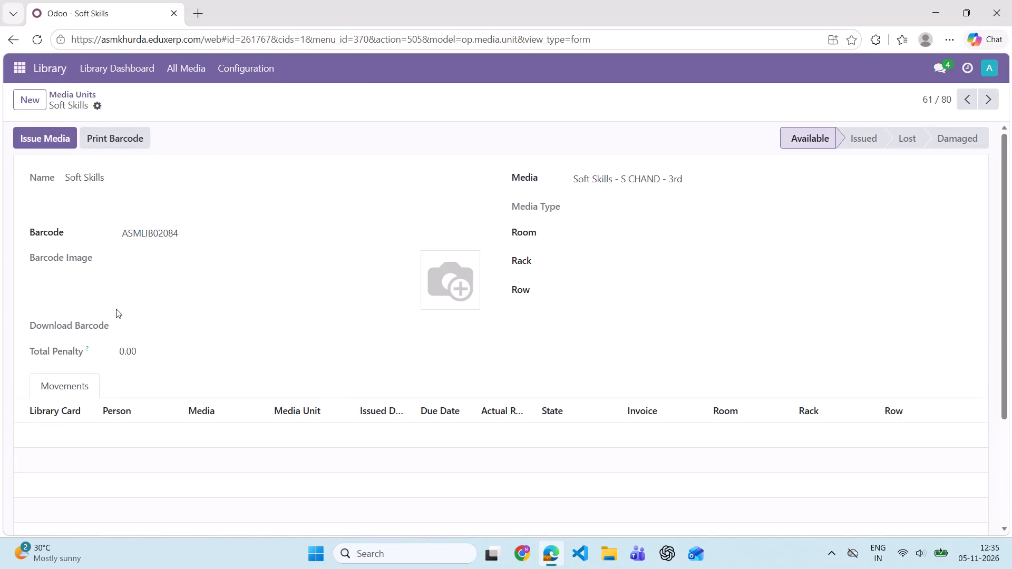
Remove and re-enter the final 4 of barcode ASMLIB02084 on record 61 to generate its barcode image, and advance to the next record.
click(189, 237)
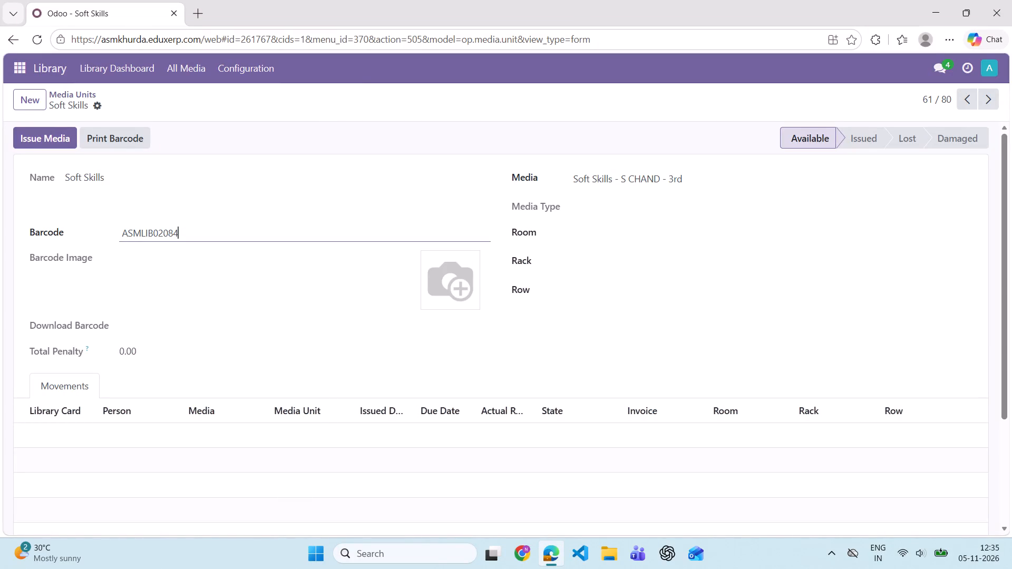
key(BackSpace)
click(199, 149)
click(186, 236)
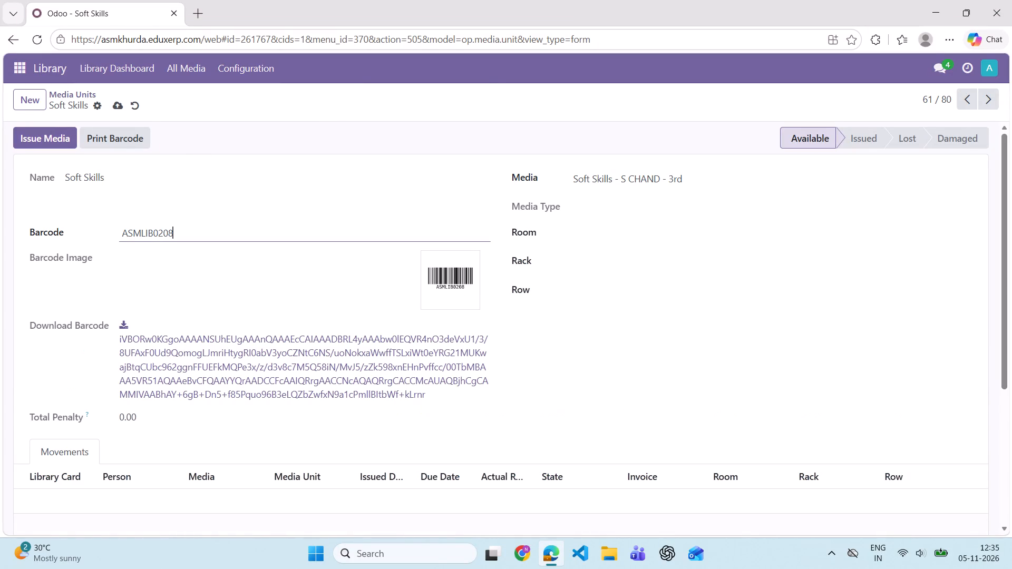
key(4)
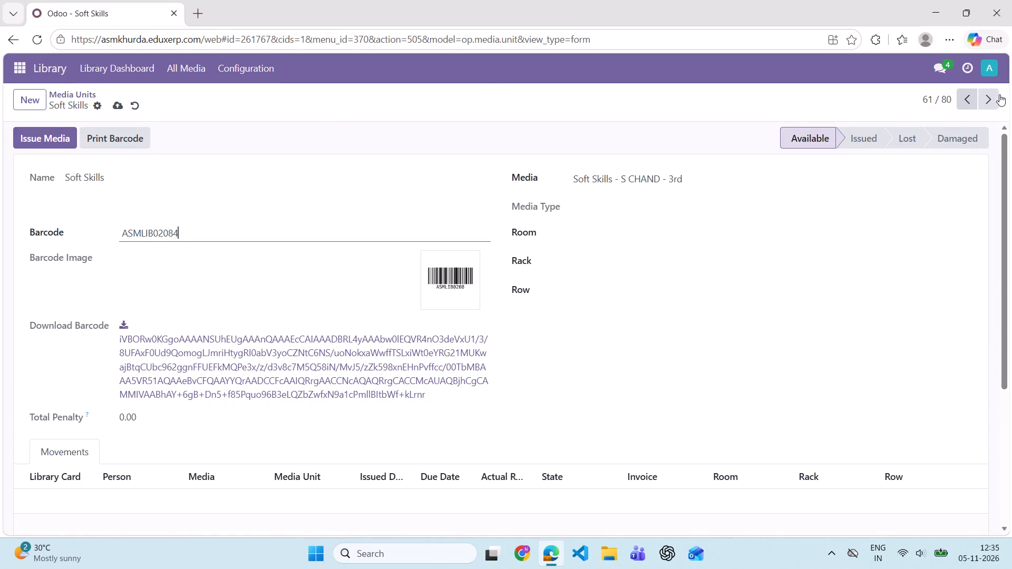
click(994, 94)
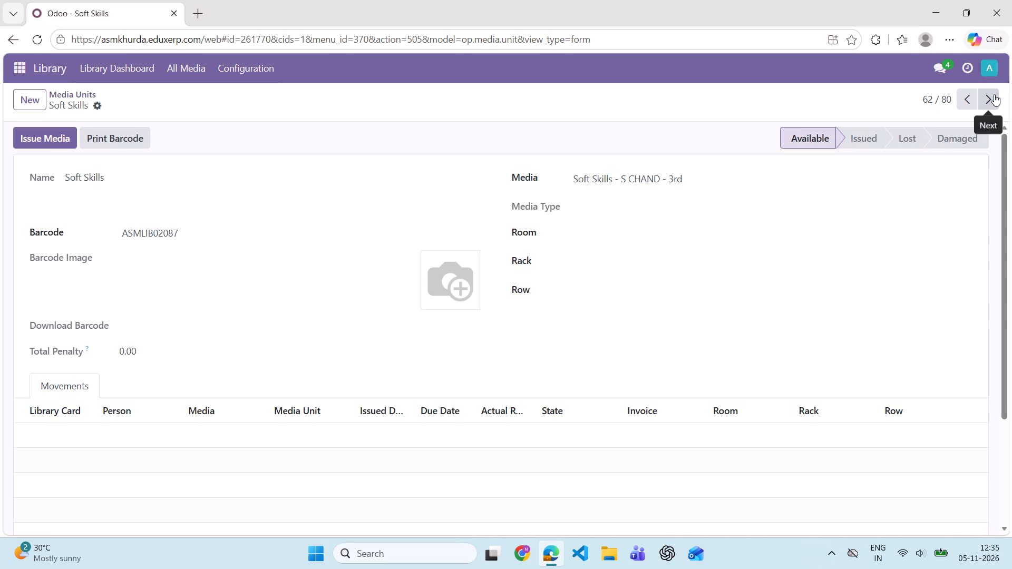
Remove and re-enter the final 7 of barcode ASMLIB02087 on record 62 to generate its barcode image.
click(214, 231)
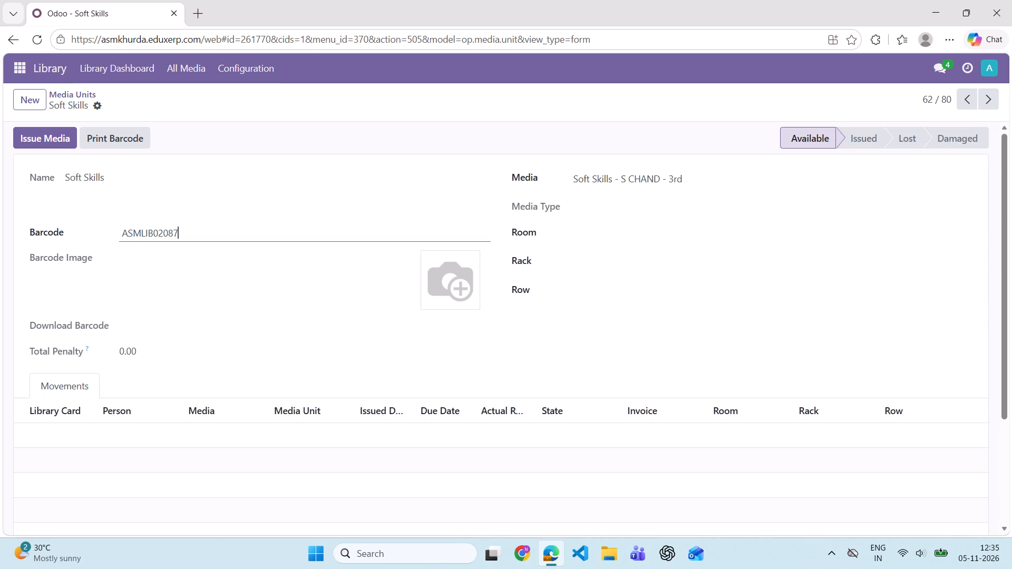
key(BackSpace)
click(221, 144)
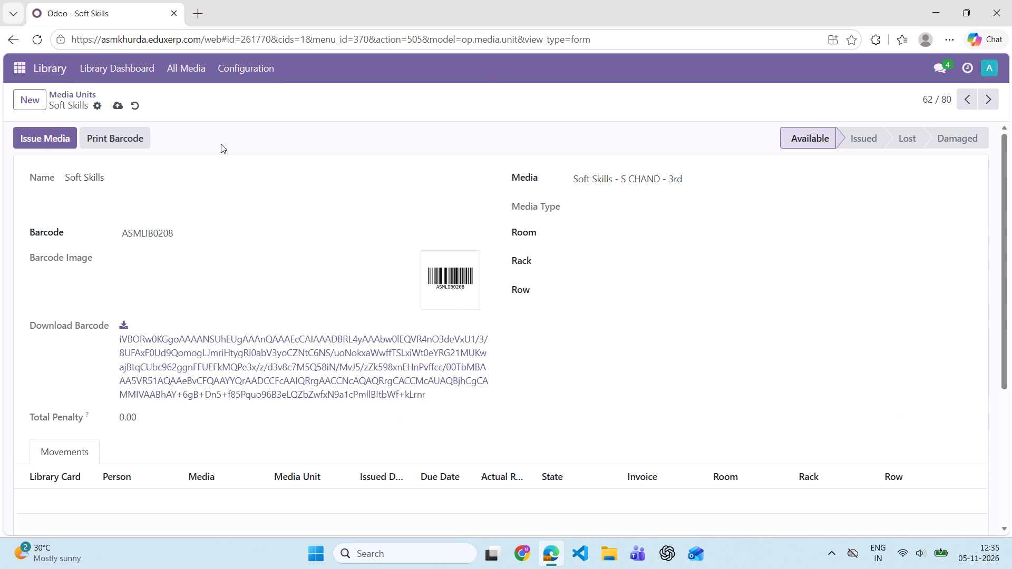
click(218, 237)
key(7)
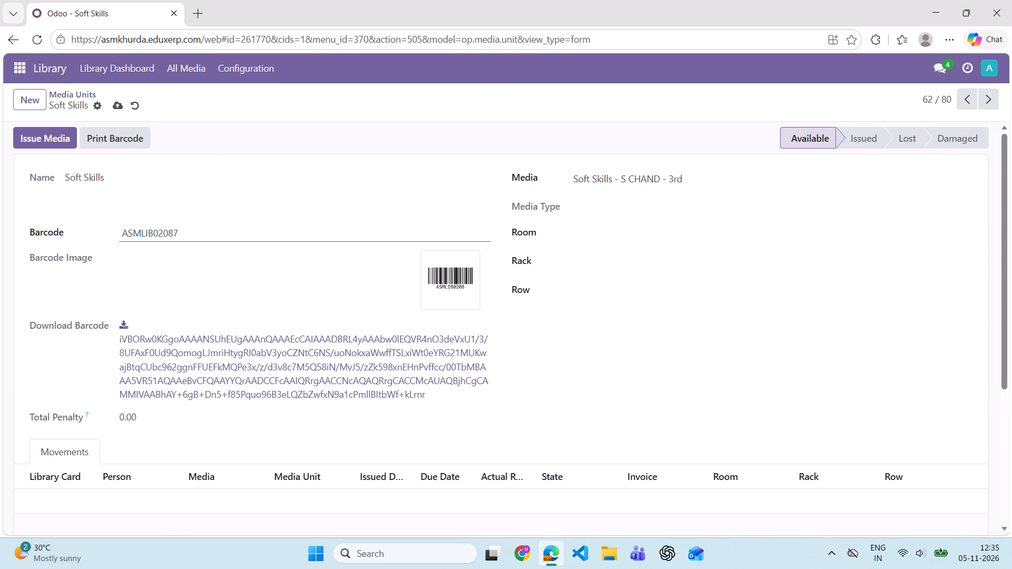
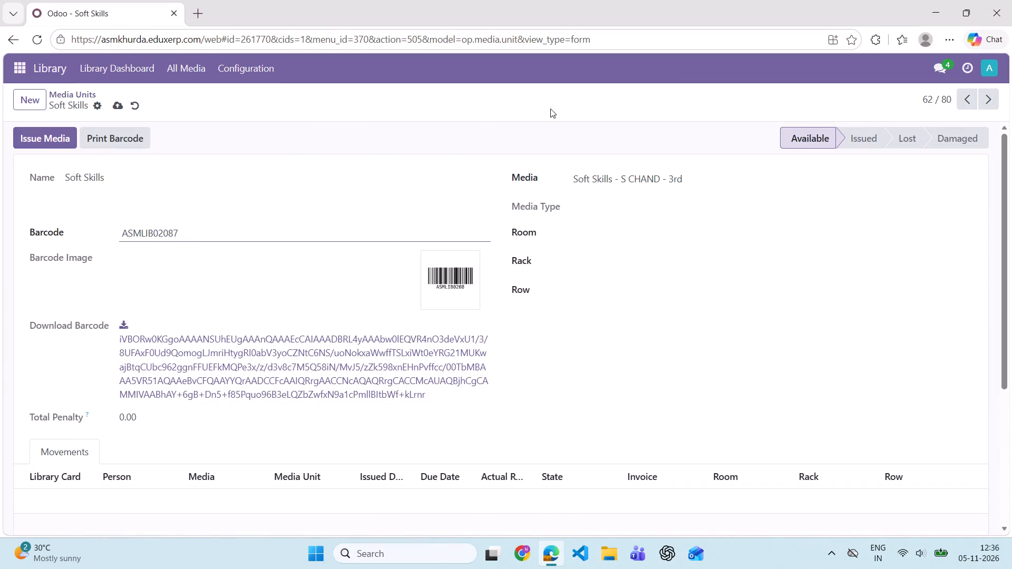
On record 63, remove and re-enter the final 7 of barcode ASMLIB02077 to generate its barcode image, and advance to the next record.
click(989, 99)
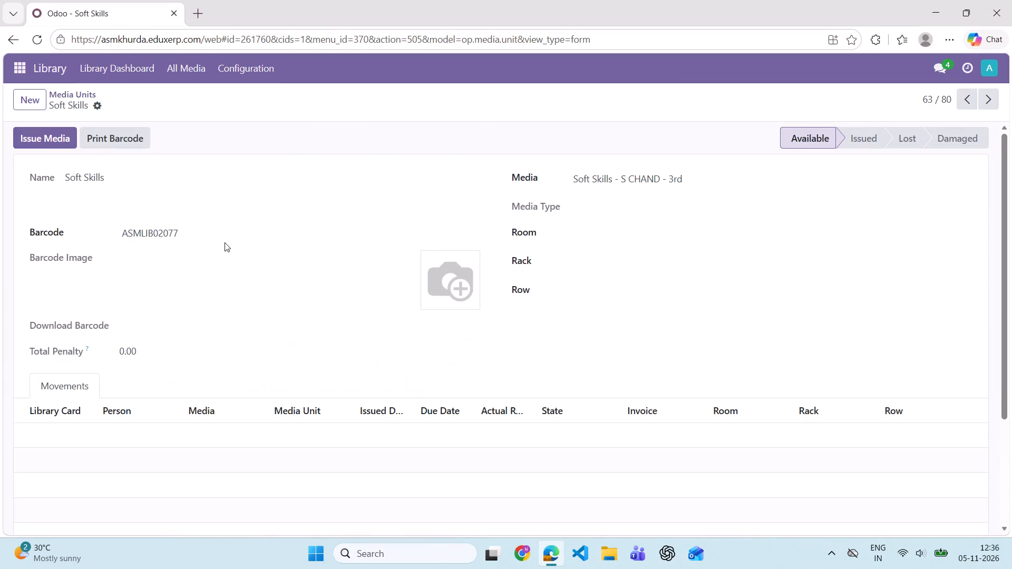
click(223, 240)
key(BackSpace)
click(213, 166)
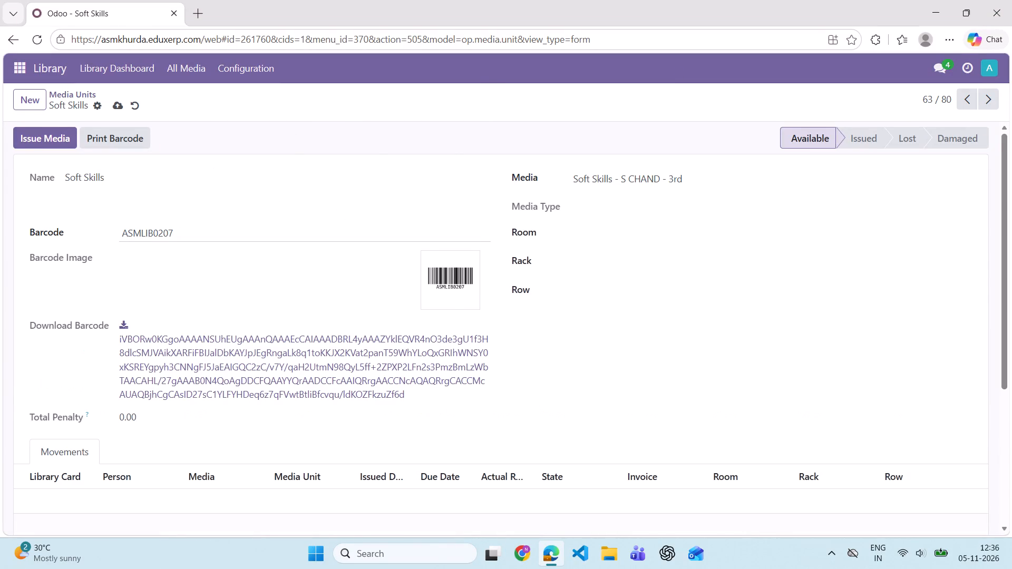
click(198, 235)
key(7)
click(979, 97)
Remove and re-enter the final 7 of barcode ASMLIB02067 on record 64 to generate its barcode image, and advance to the next record.
click(198, 235)
key(BackSpace)
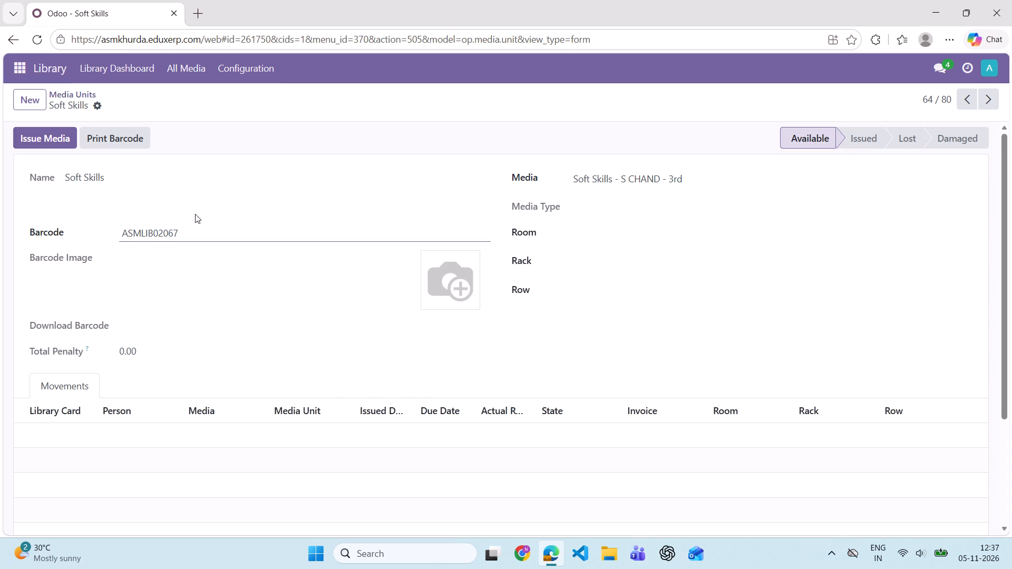
click(212, 145)
click(211, 226)
key(7)
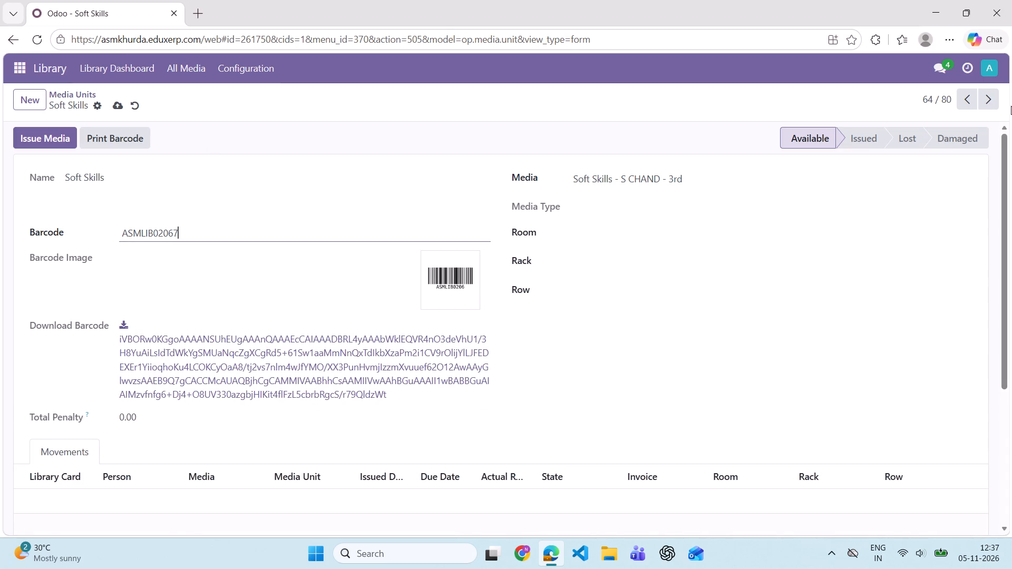
click(988, 106)
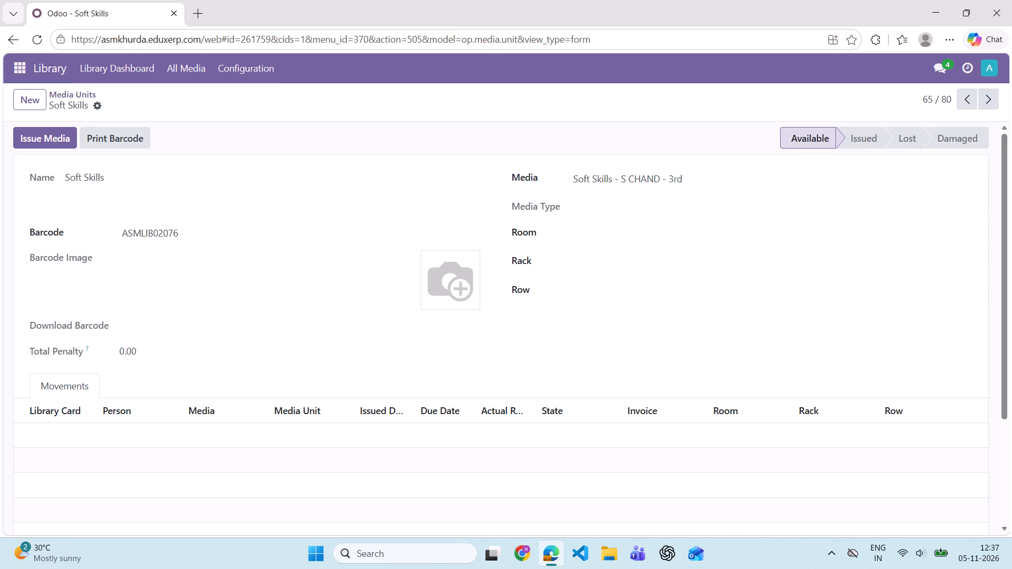
Remove and re-enter the final 6 of barcode ASMLIB02076 on record 65 to generate its barcode image, and advance to the next record.
click(207, 240)
key(BackSpace)
click(218, 142)
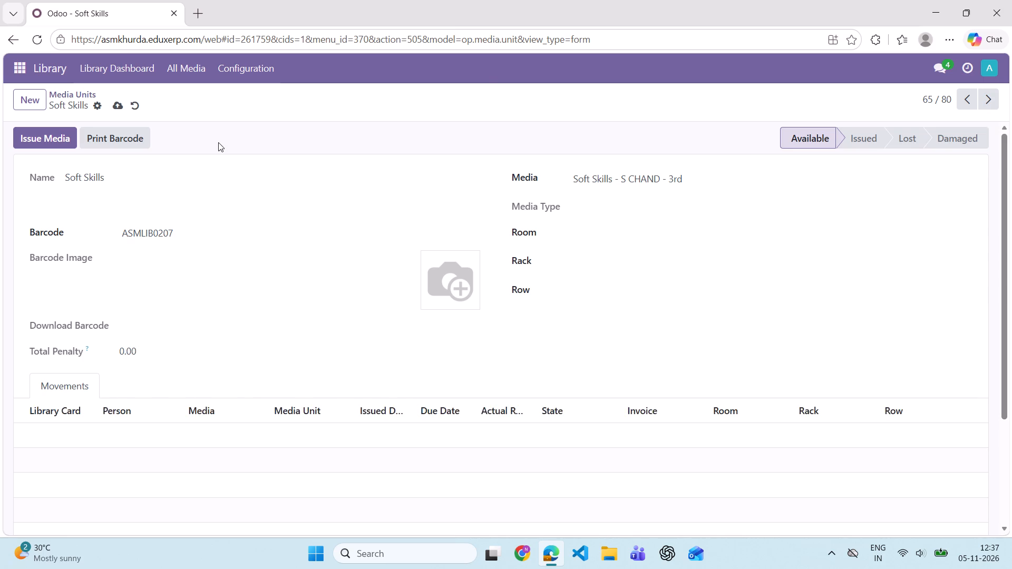
click(200, 234)
key(6)
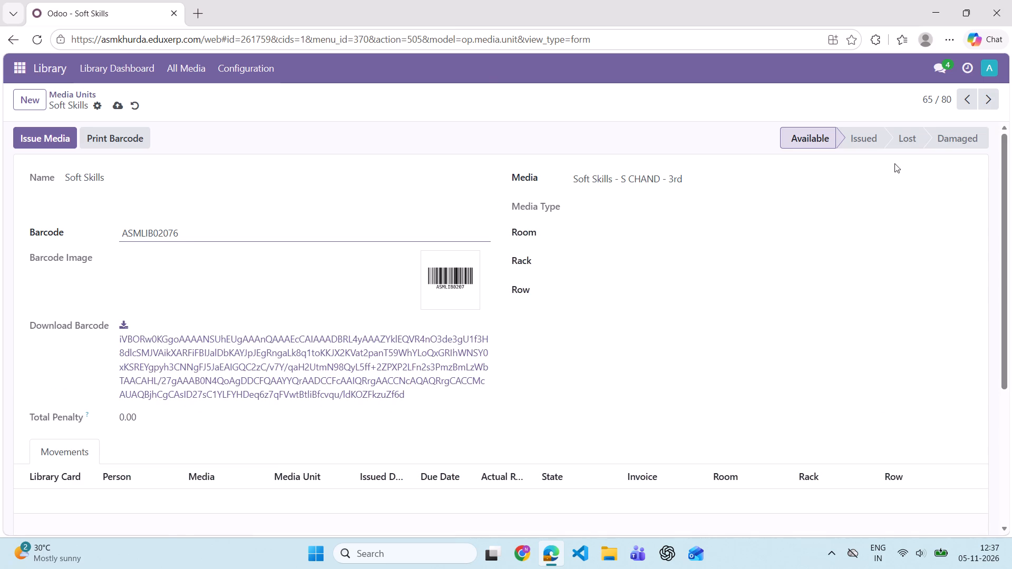
click(986, 103)
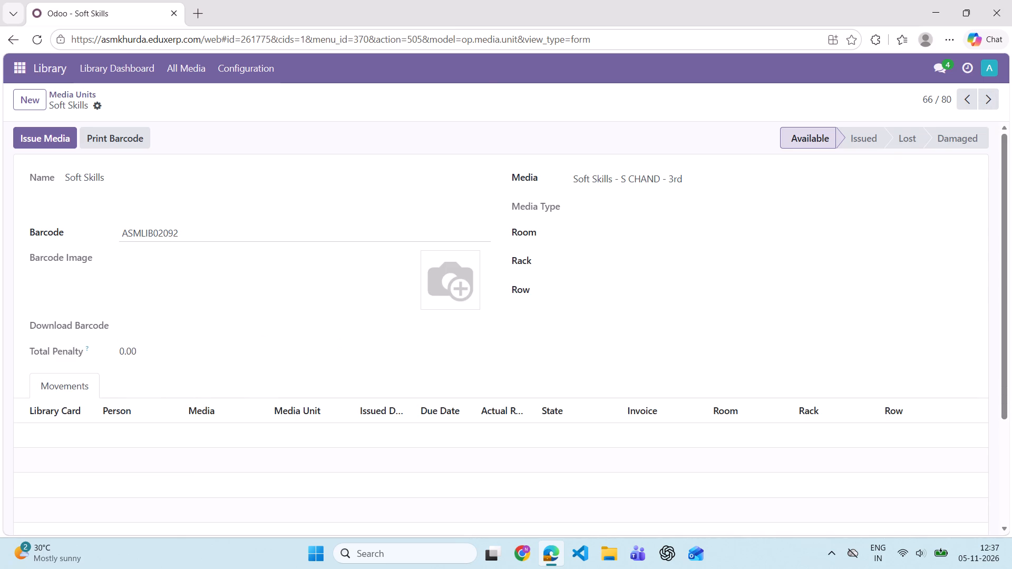
Remove and re-enter the final 2 of barcode ASMLIB02092 on record 66 to generate its barcode image, and advance to the next record.
click(187, 237)
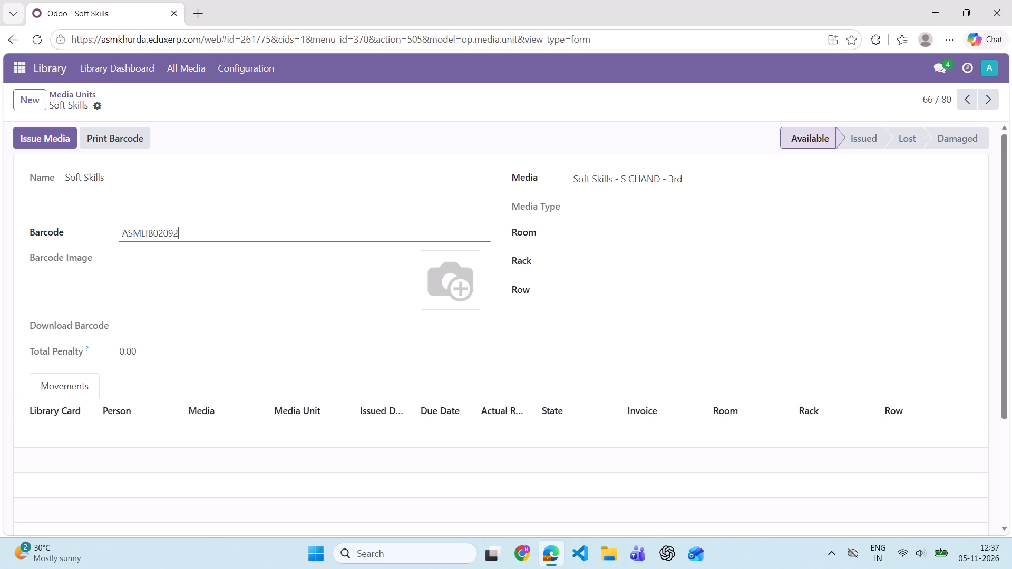
key(BackSpace)
click(196, 159)
click(193, 239)
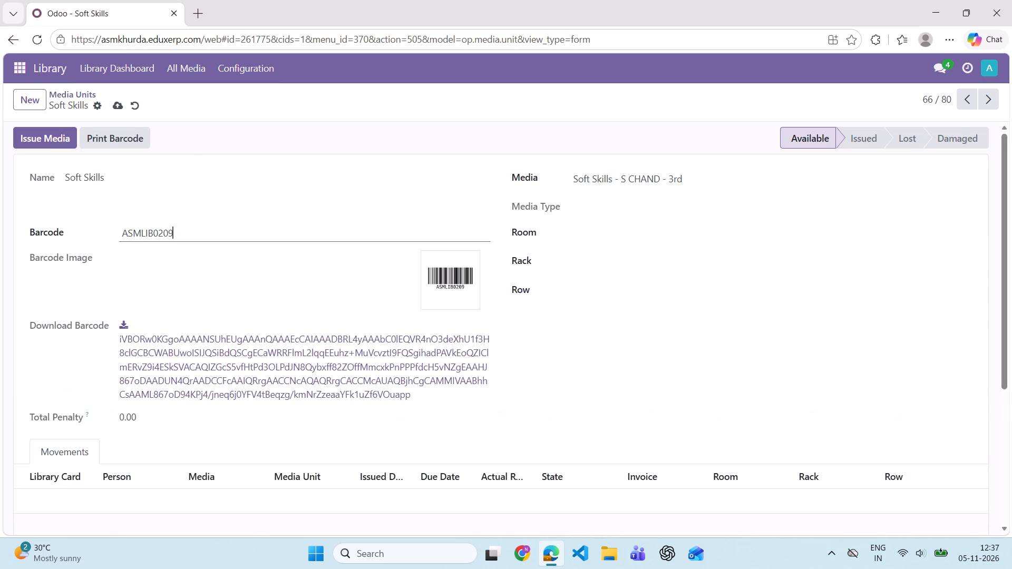
key(2)
click(990, 94)
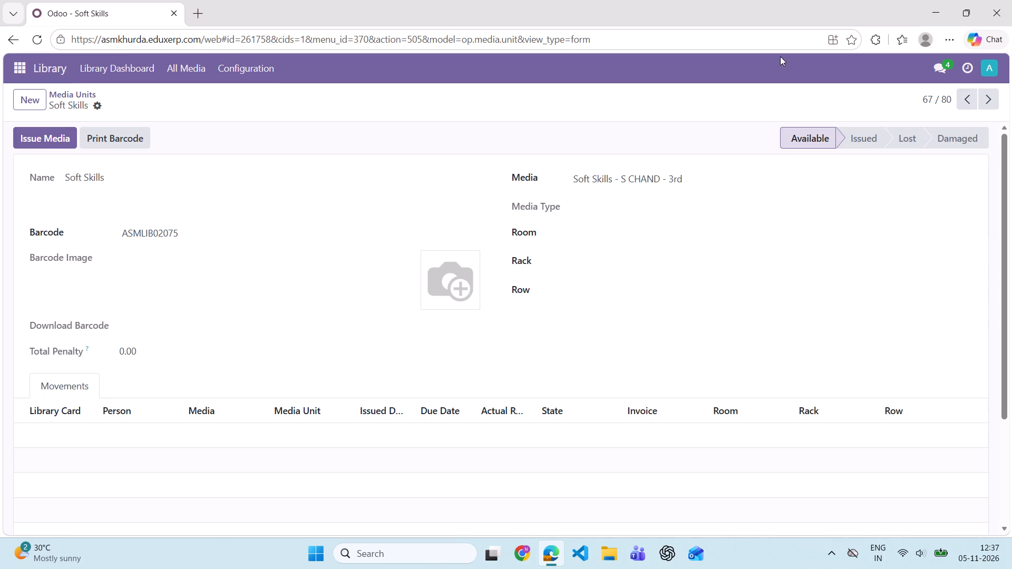
Remove and re-enter the final 5 of barcode ASMLIB02075 on record 67 to generate its barcode image, and advance to the next record.
click(182, 232)
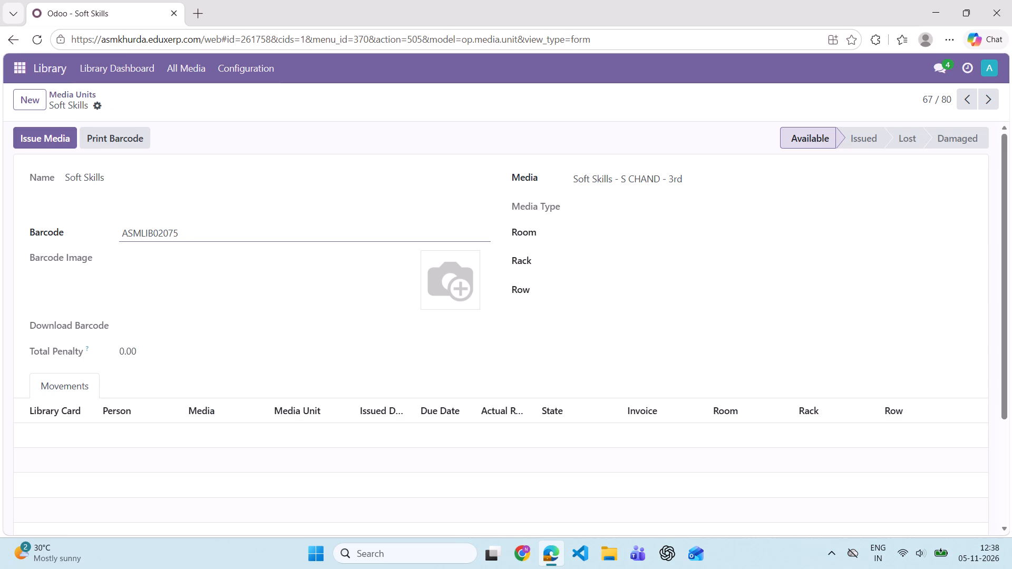
key(BackSpace)
click(211, 134)
click(195, 241)
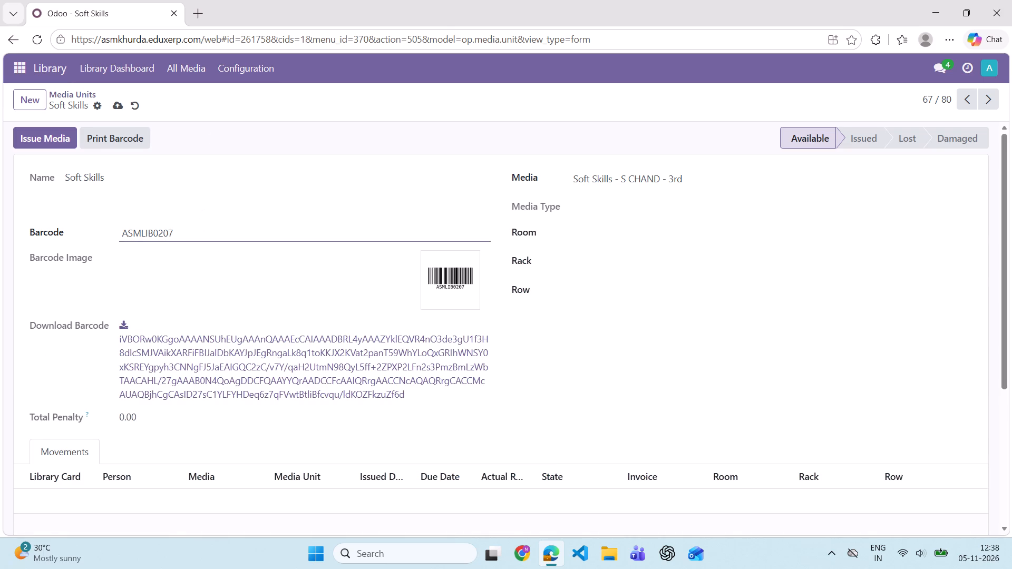
key(5)
click(990, 99)
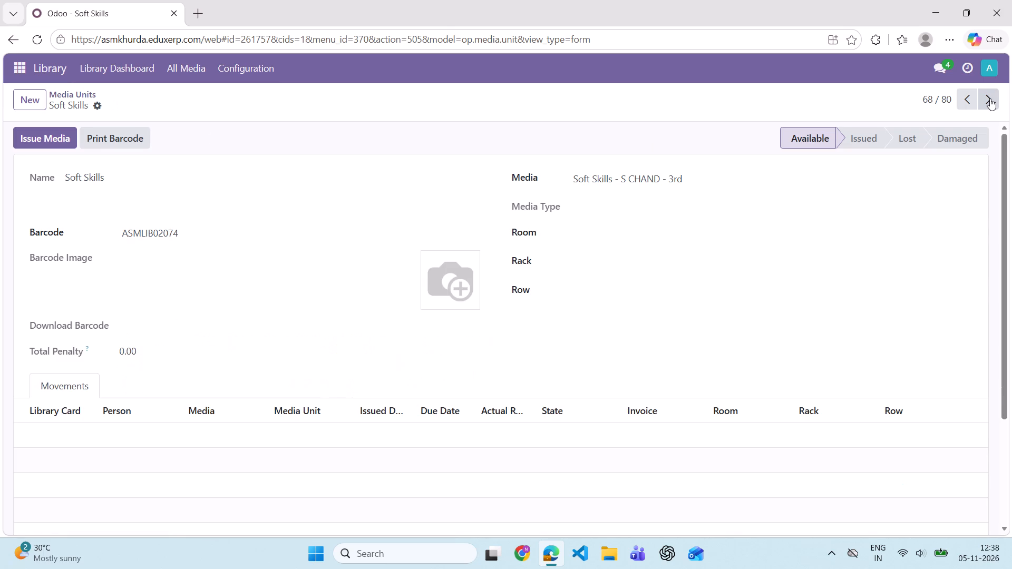
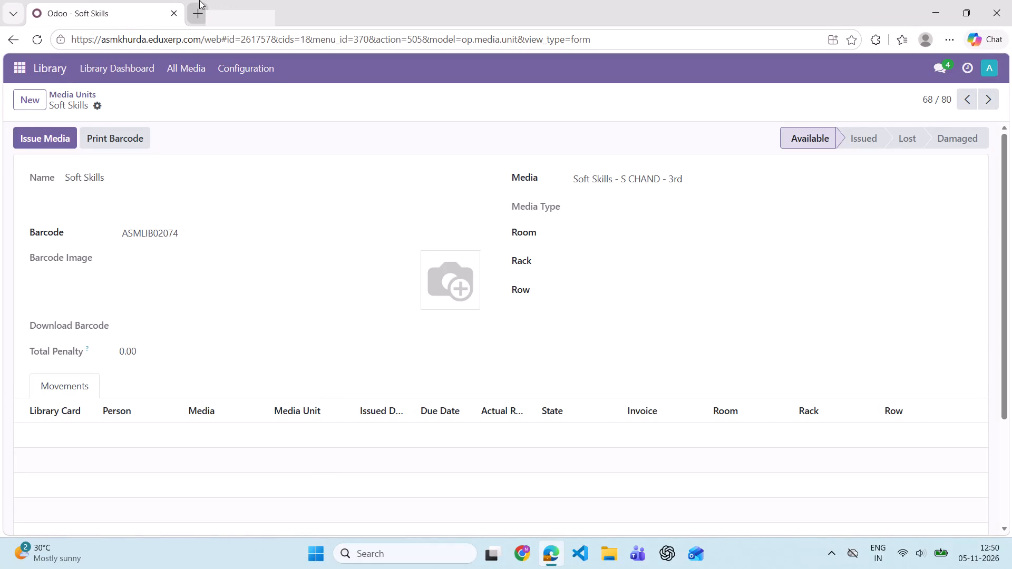
Remove and re-enter the final 4 of barcode ASMLIB02074 on record 68 to generate its barcode image, and advance to the next record.
click(201, 238)
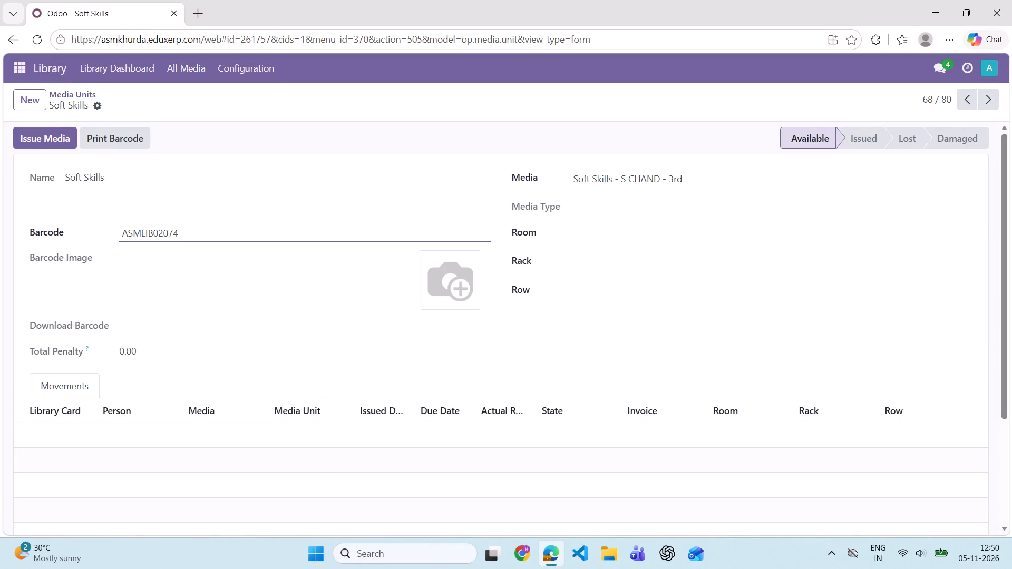
key(BackSpace)
click(216, 142)
click(217, 242)
click(217, 235)
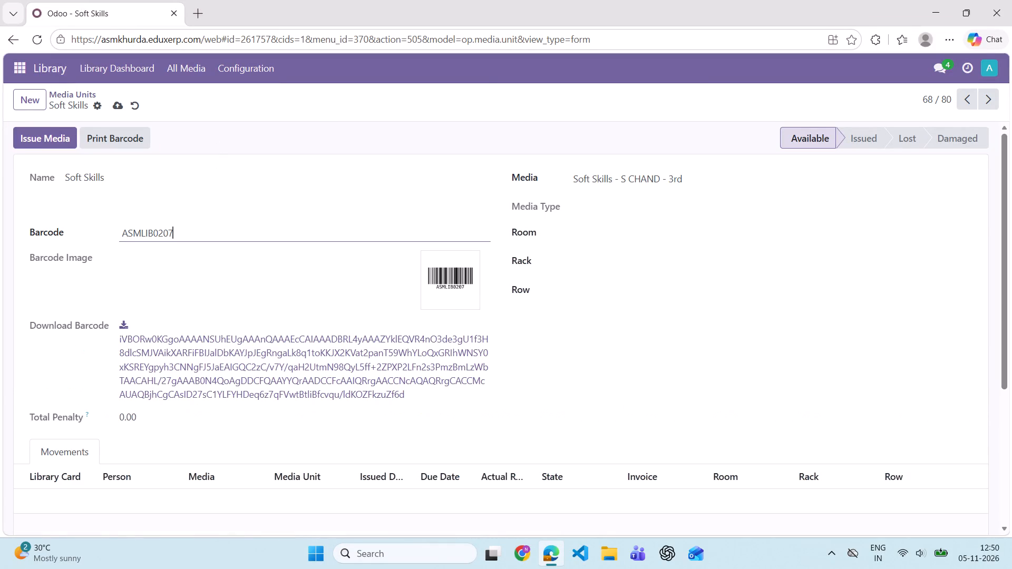
key(4)
click(987, 105)
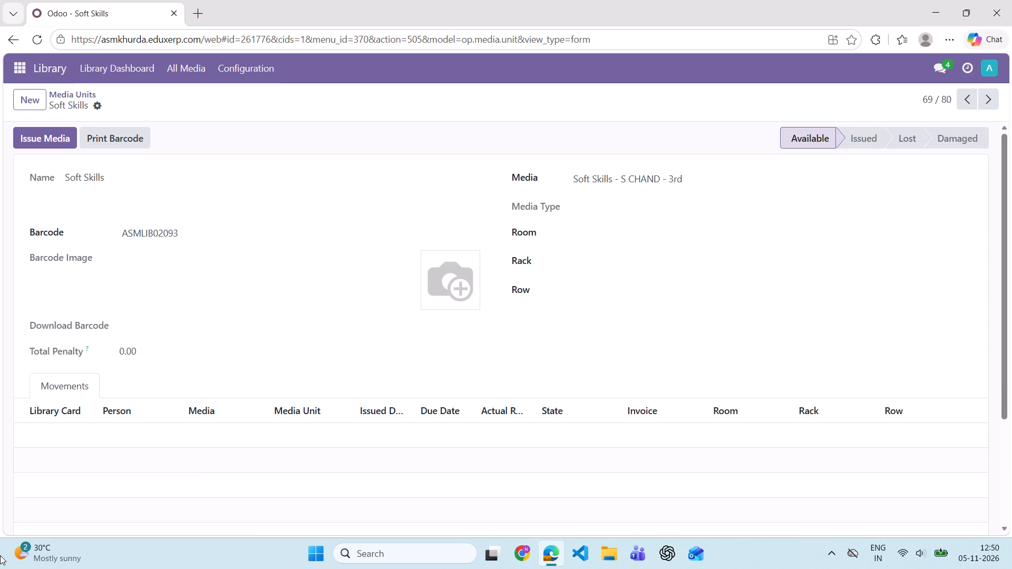
Return to the Media Units list and open the Soft Skills unit with barcode ASMLIB02066, record 78, near the end of the list.
click(61, 90)
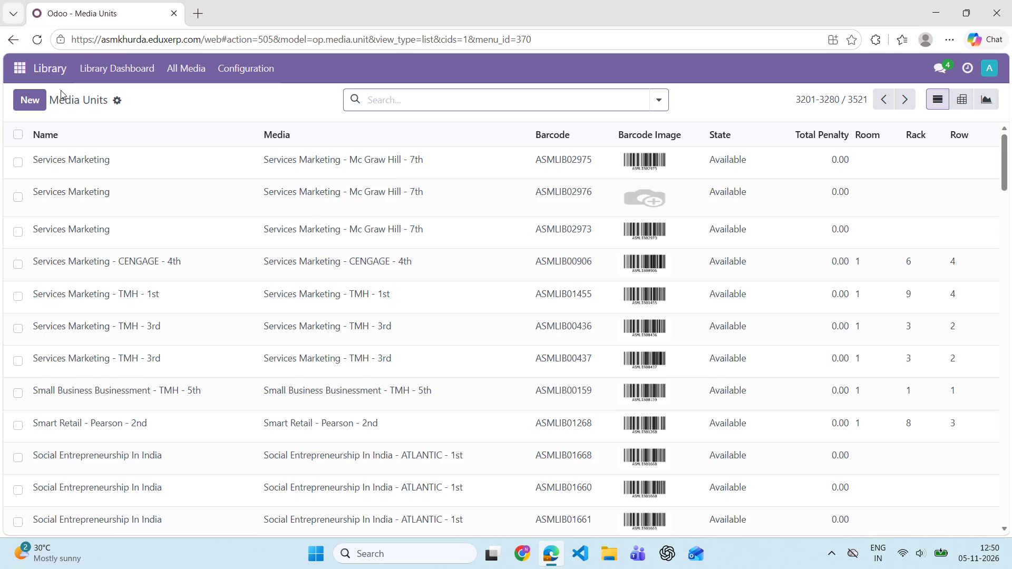
scroll(485, 269, down, 2)
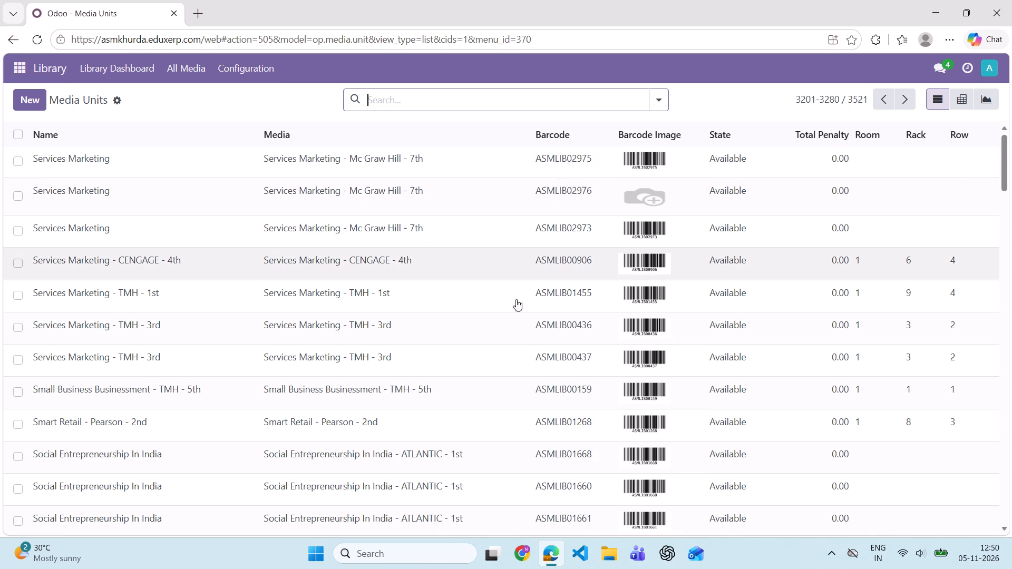
scroll(516, 299, down, 20)
scroll(516, 299, down, 6)
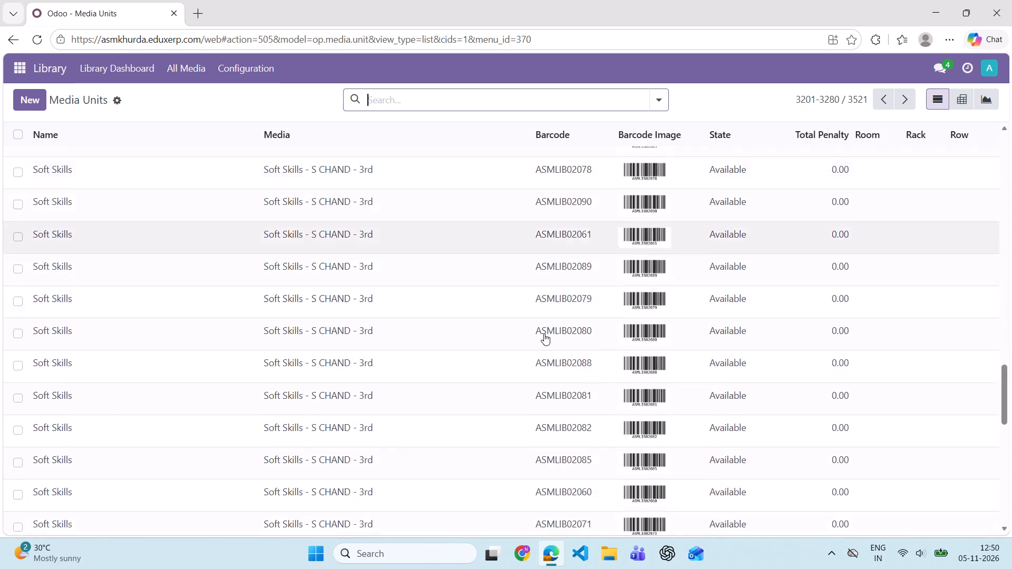
scroll(544, 333, down, 18)
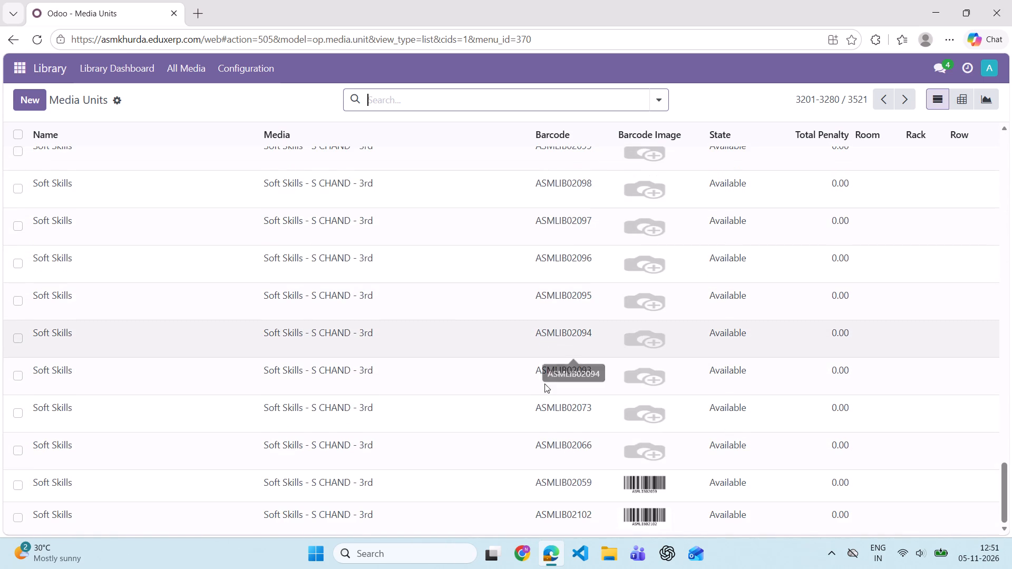
click(492, 470)
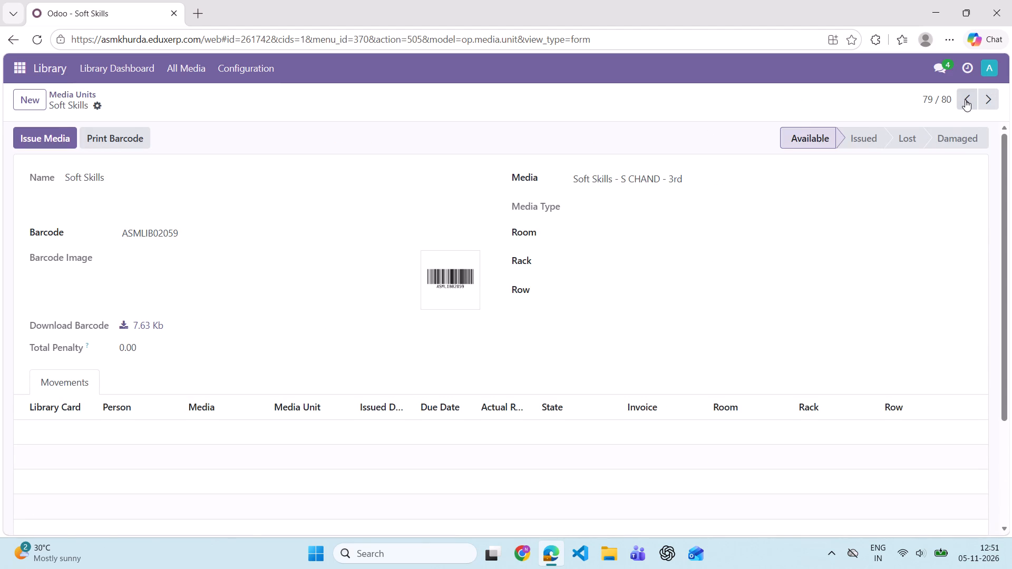
click(965, 100)
Remove and re-enter the final 6 of barcode ASMLIB02066 on record 78 to generate its barcode image, and go to the previous record.
click(260, 229)
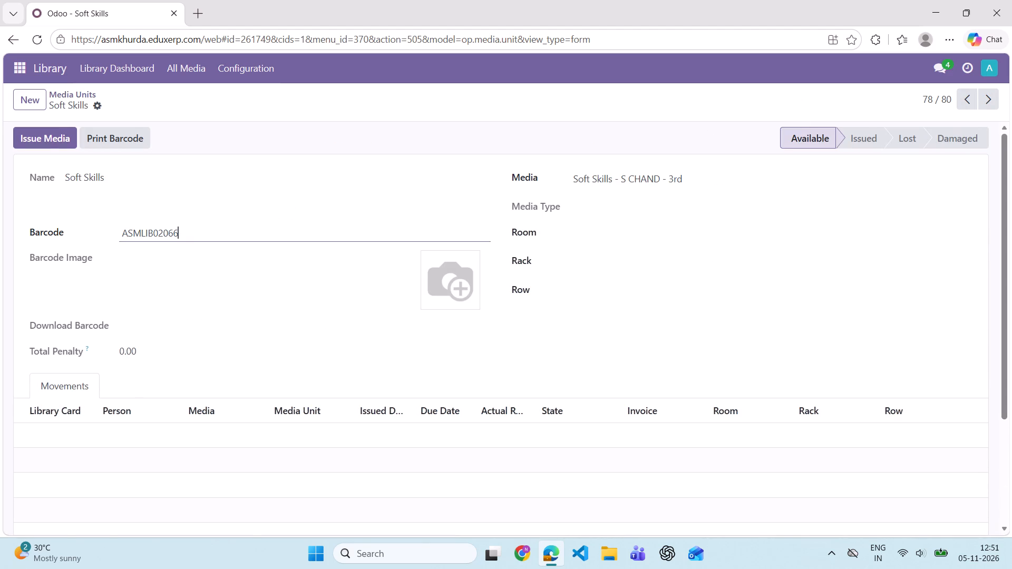
key(BackSpace)
click(230, 143)
click(201, 231)
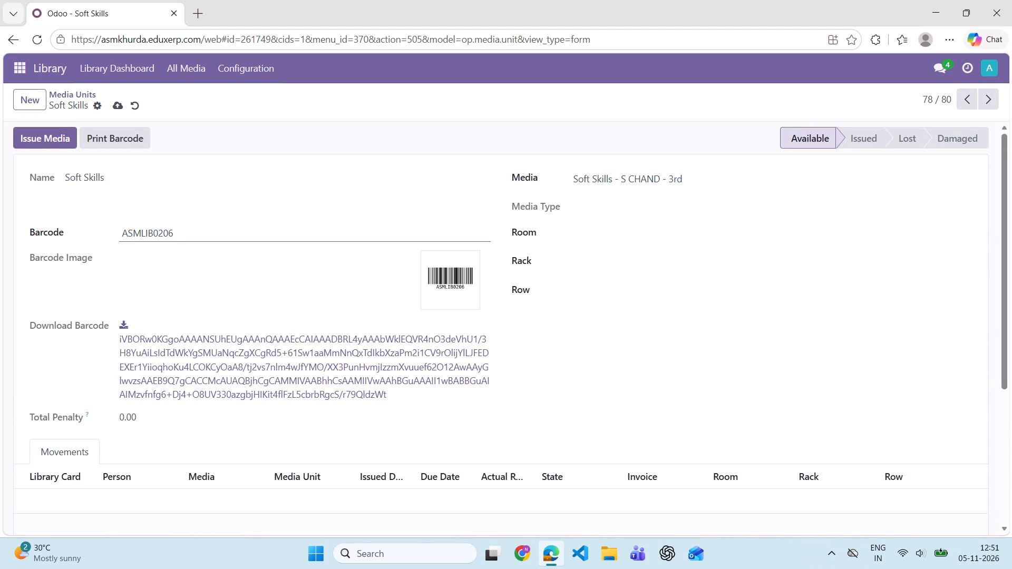
key(6)
click(965, 104)
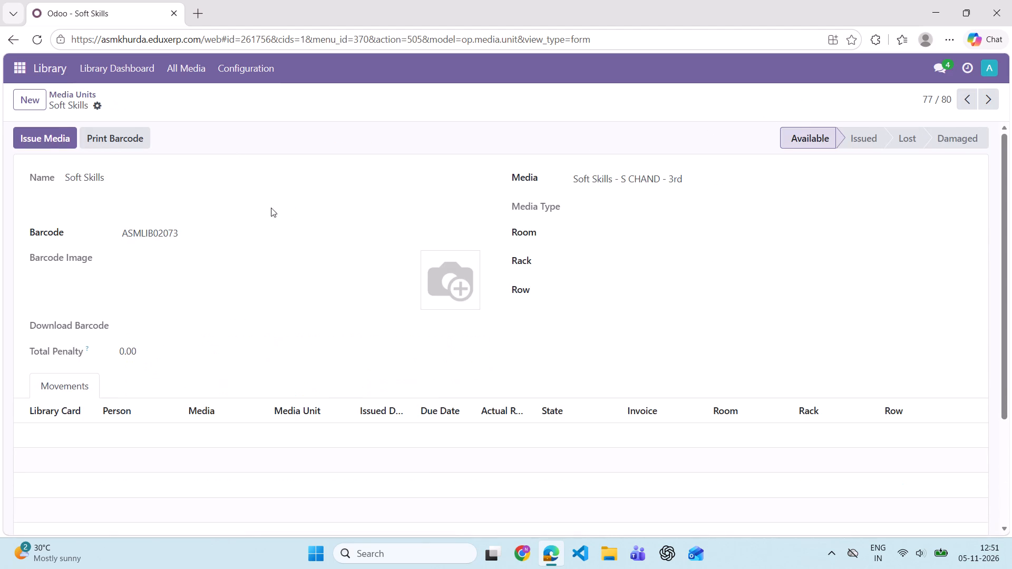
Remove and re-enter the final 3 of barcode ASMLIB02073 on record 77 to generate its barcode image, and go to the previous record.
click(258, 236)
key(BackSpace)
click(190, 145)
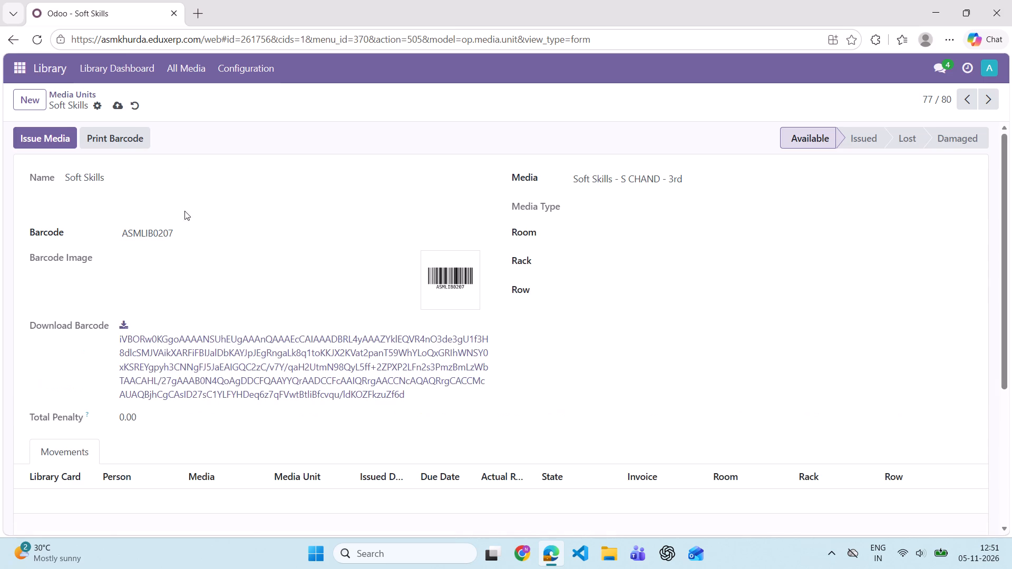
click(183, 233)
key(3)
click(965, 96)
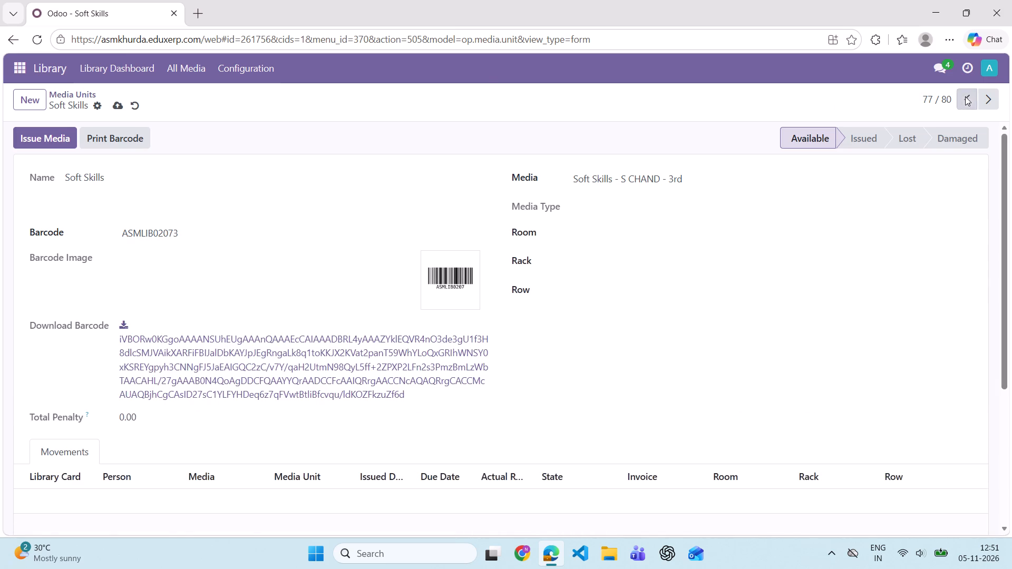
Remove and re-enter the final 3 of barcode ASMLIB02093 on record 76 to generate its barcode image, and go to the previous record.
click(232, 238)
key(BackSpace)
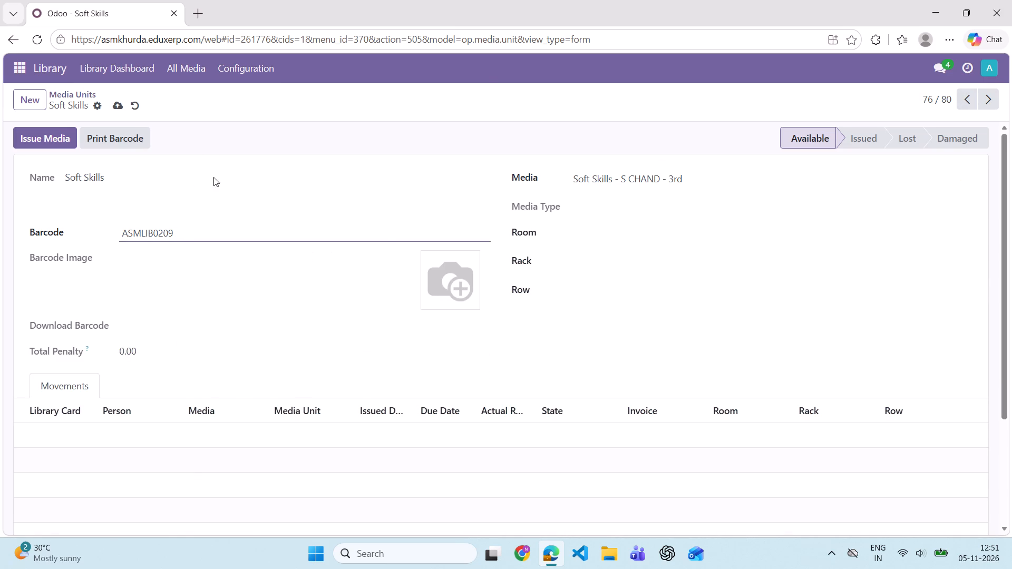
click(208, 145)
click(205, 236)
key(3)
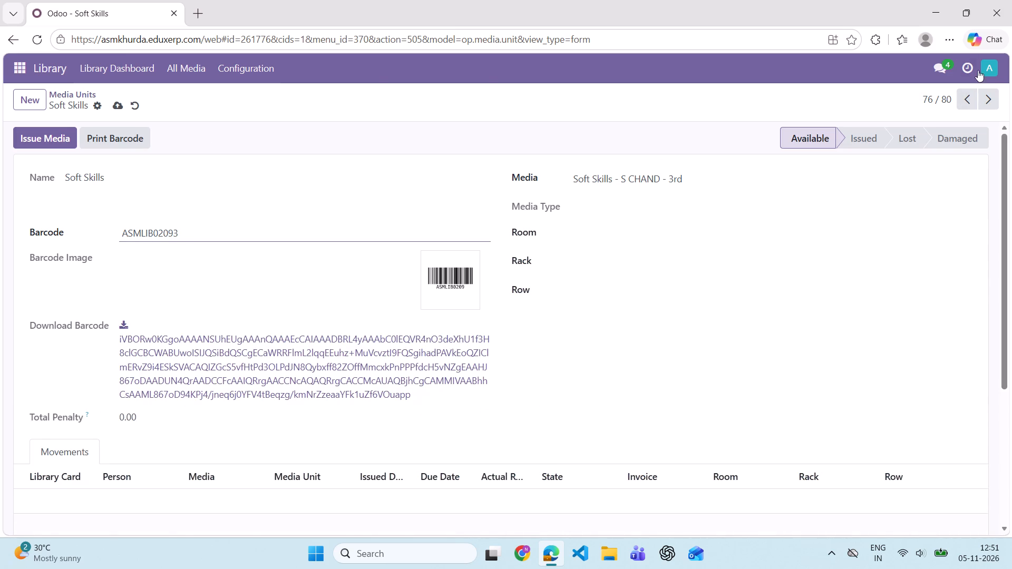
click(964, 97)
Remove and re-enter the final 4 of barcode ASMLIB02094 on record 75 to generate its barcode image, and go to the previous record.
click(218, 230)
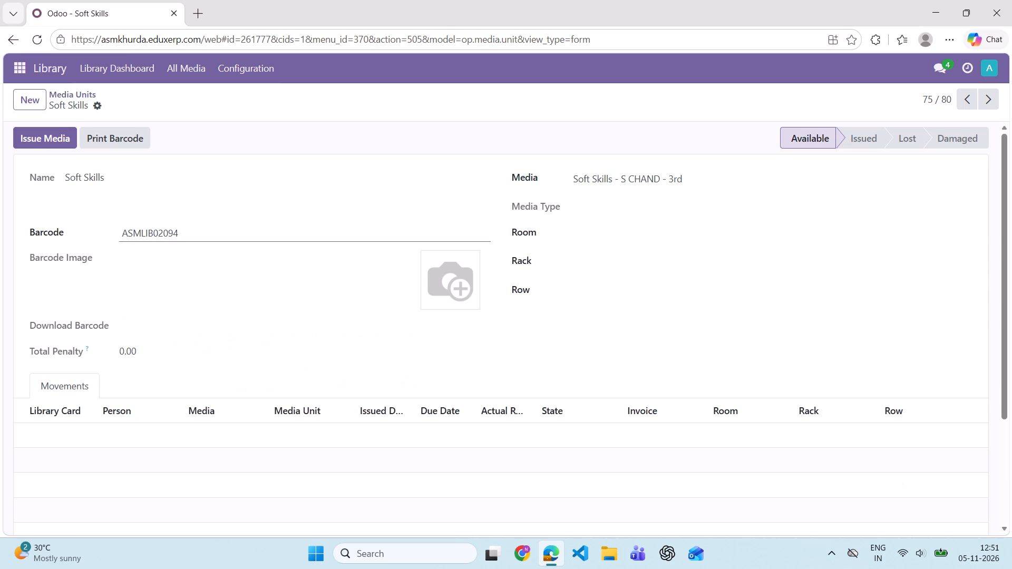
key(BackSpace)
click(225, 149)
click(208, 233)
key(4)
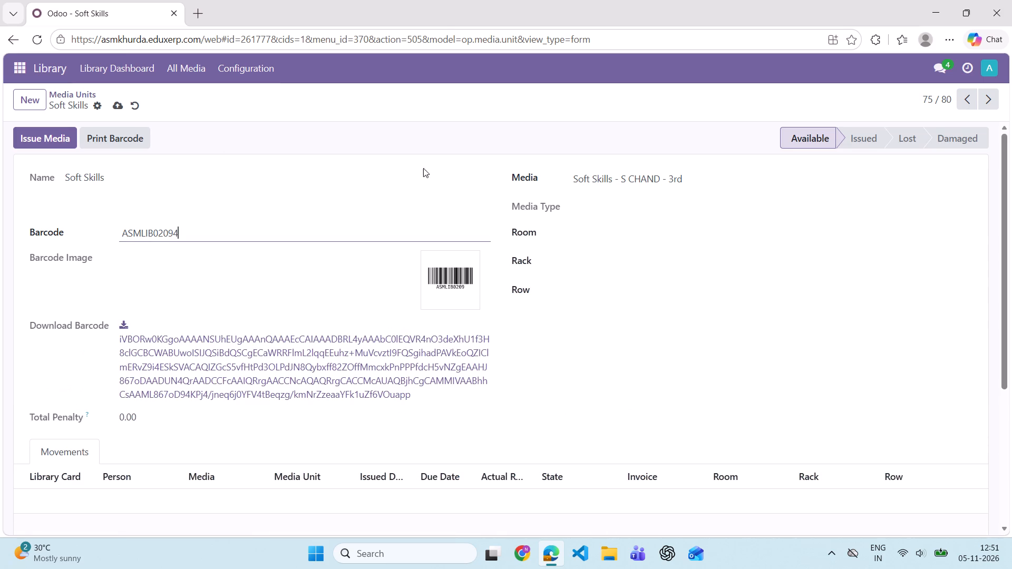
click(970, 106)
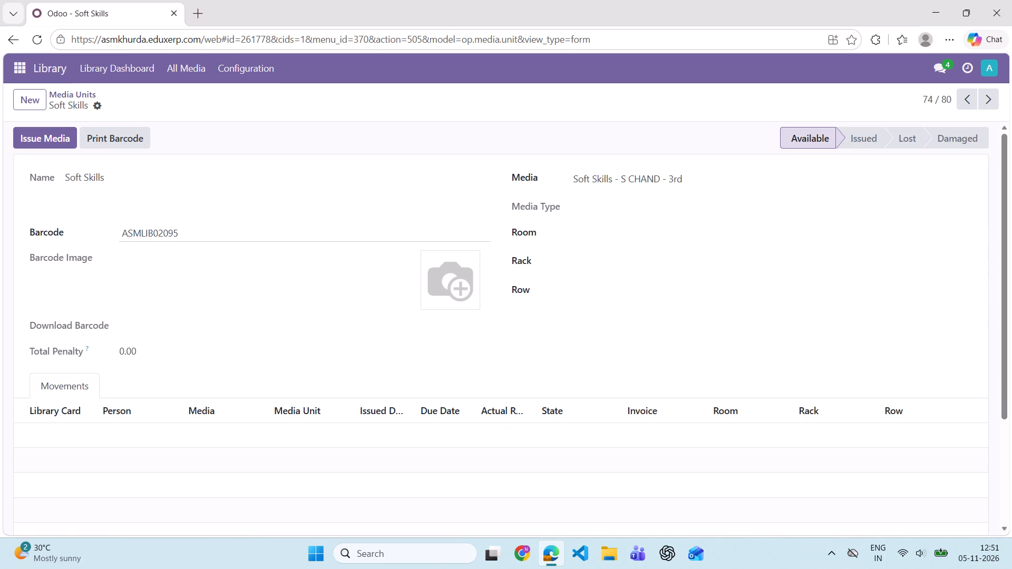
Remove and re-enter the final 5 of barcode ASMLIB02095 on record 74 to generate its barcode image, and go to the previous record.
click(215, 229)
key(BackSpace)
click(209, 153)
click(190, 226)
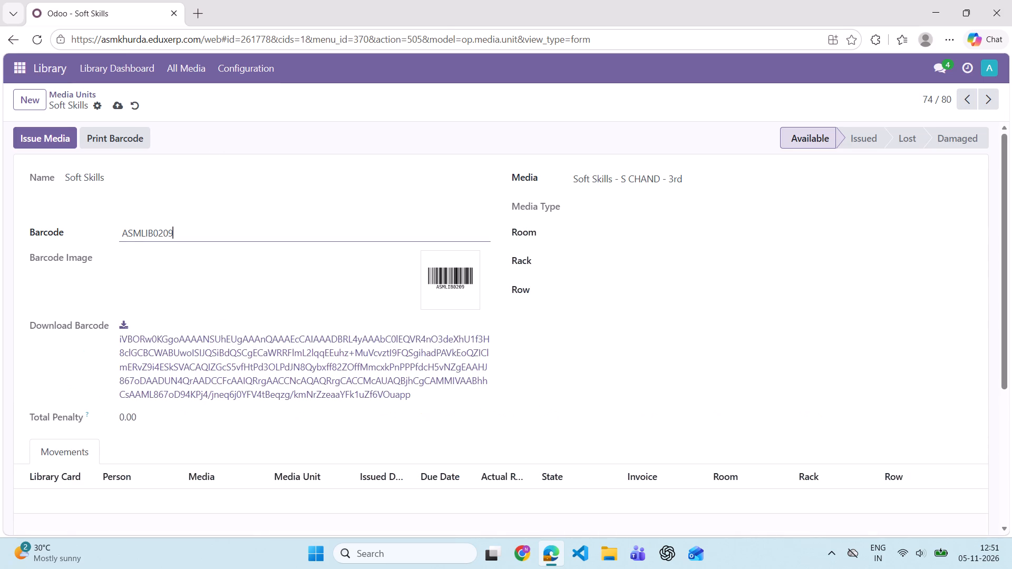
key(5)
click(967, 100)
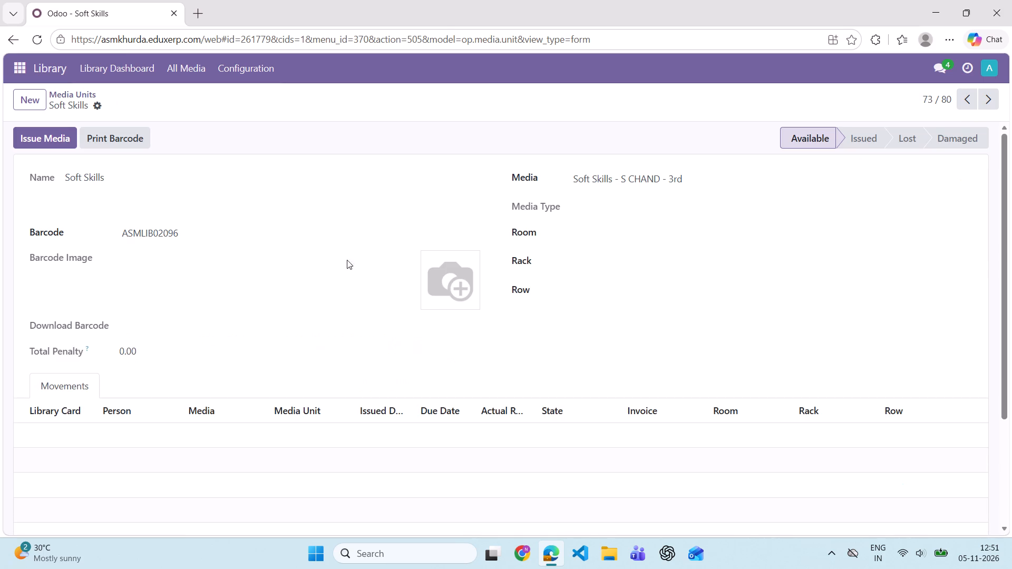
Remove and re-enter the final 6 of barcode ASMLIB02096 on record 73 to generate its barcode image, and go to the previous record.
click(247, 237)
key(BackSpace)
click(275, 122)
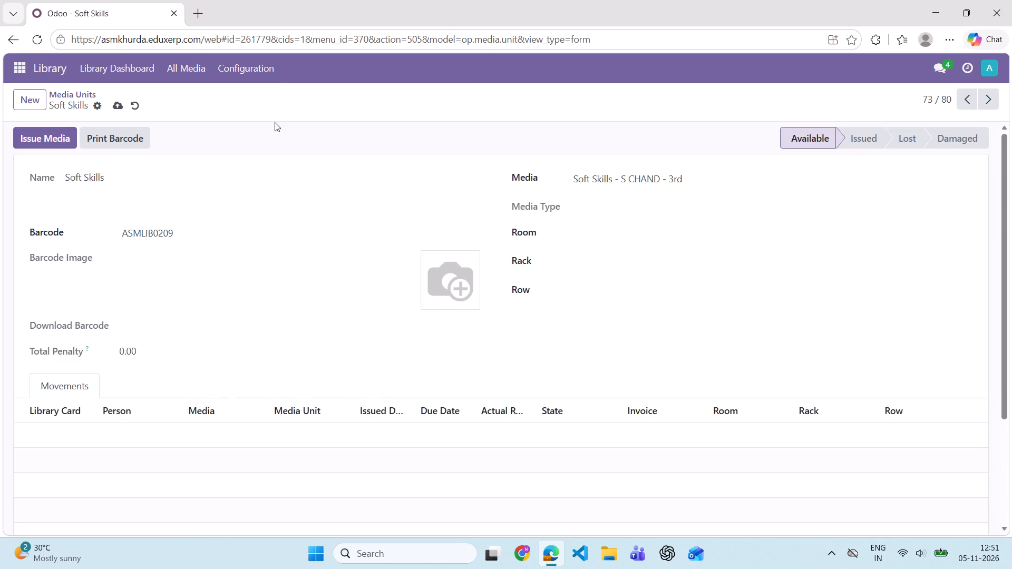
click(230, 236)
key(6)
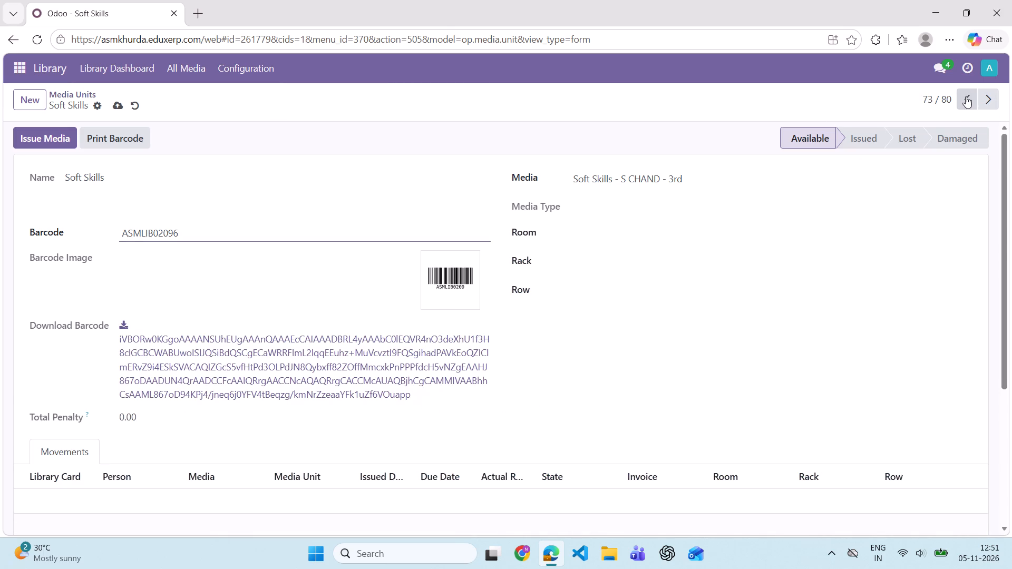
click(966, 96)
Remove and re-enter the final 7 of barcode ASMLIB02097 on record 72 to generate its barcode image, and go to the previous record.
click(244, 239)
key(BackSpace)
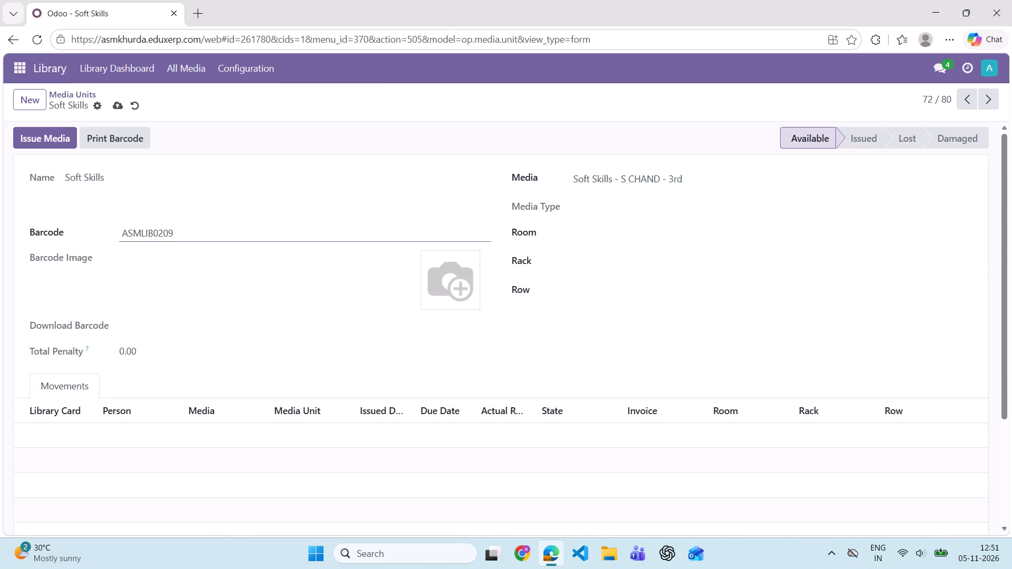
click(230, 153)
click(209, 228)
key(7)
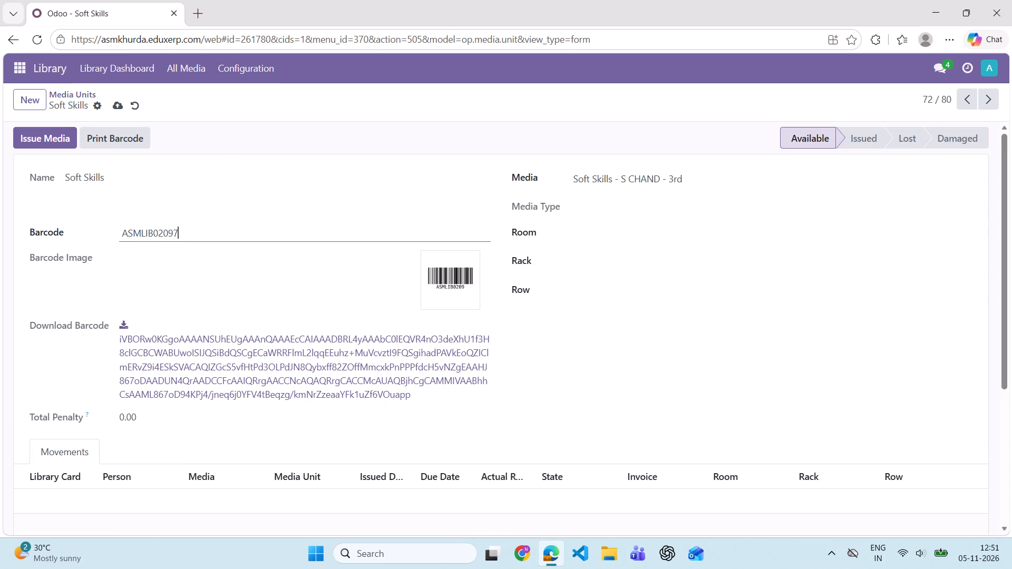
click(966, 103)
Remove and re-enter the final 8 of barcode ASMLIB02098 on record 71 to generate its barcode image, and go to the previous record.
click(196, 234)
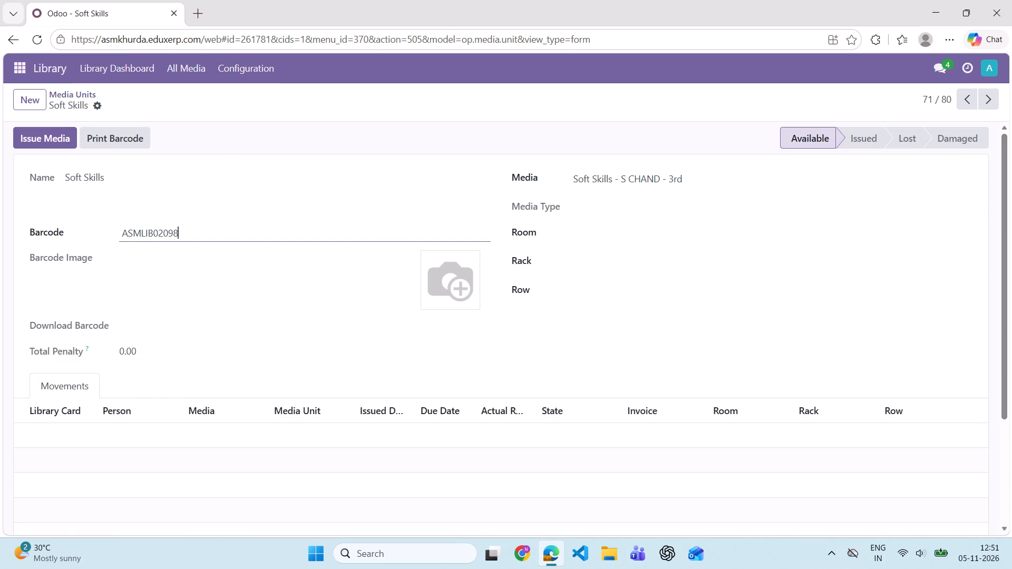
key(BackSpace)
click(209, 151)
click(194, 235)
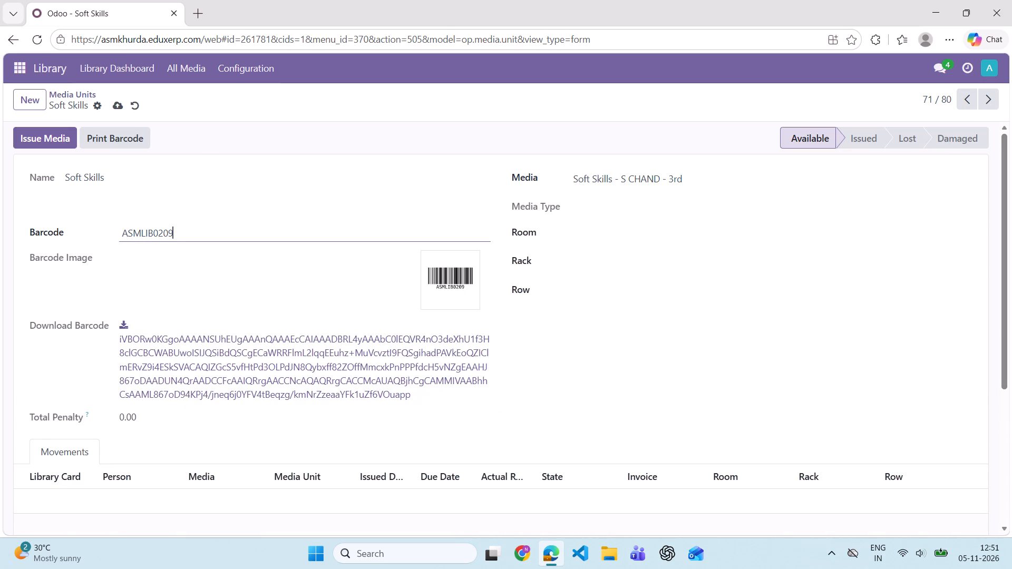
key(8)
click(968, 109)
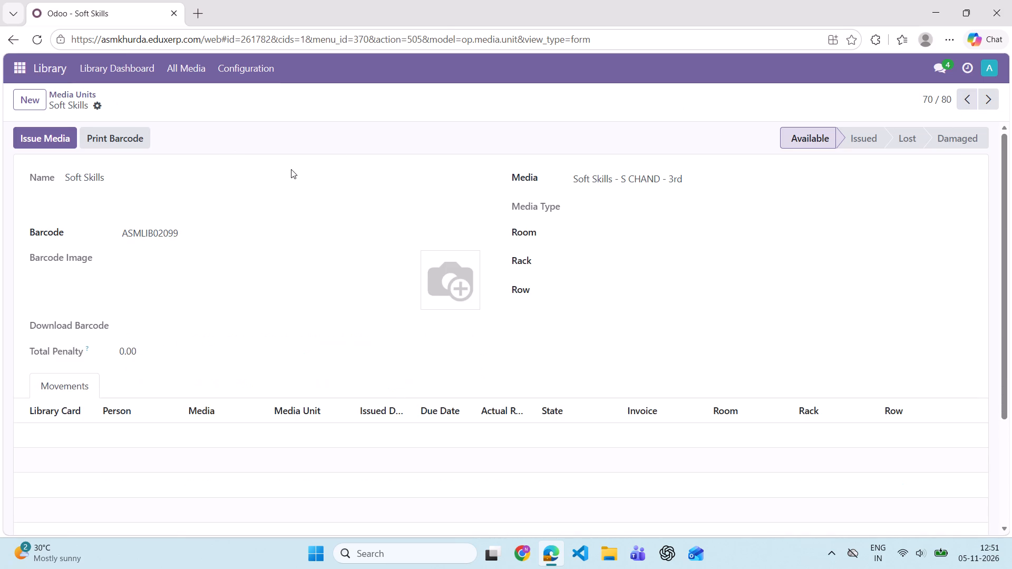
Remove and re-enter the final 9 of barcode ASMLIB02099 on record 70 to generate its barcode image, and go to the previous record.
click(205, 238)
key(BackSpace)
click(225, 142)
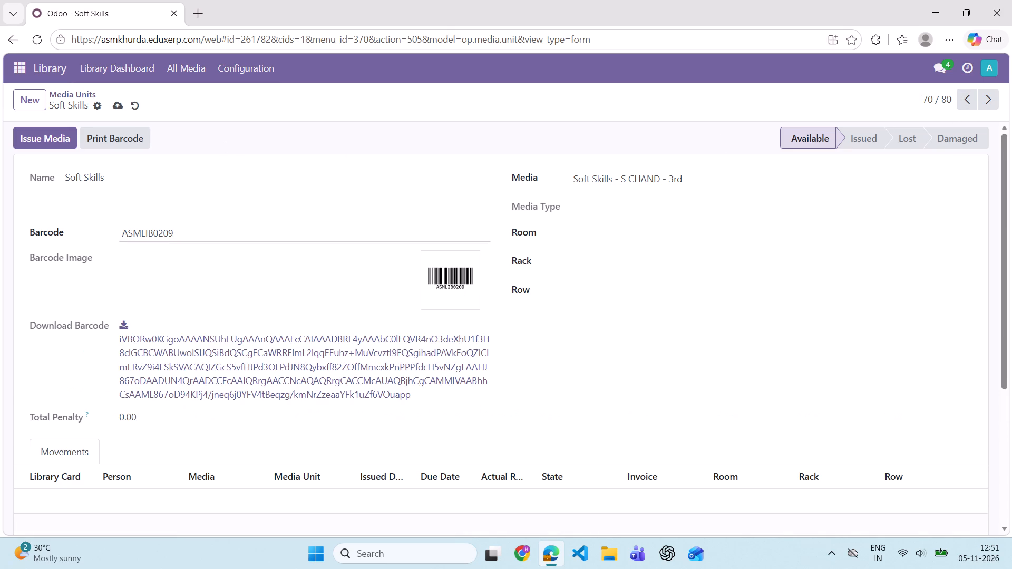
click(200, 232)
key(9)
click(967, 100)
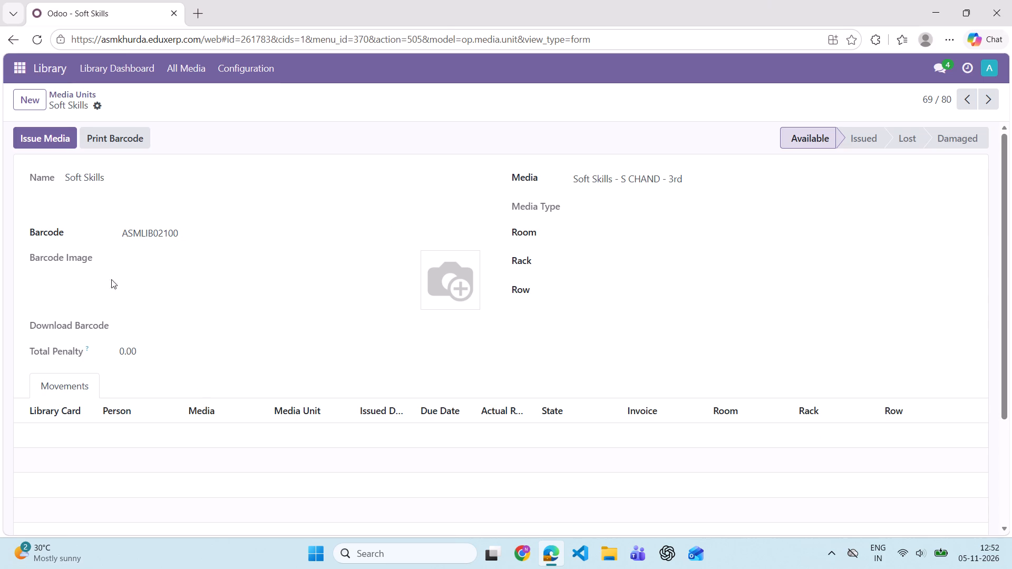
Remove and re-enter the final 0 of barcode ASMLIB02100 on record 69 to generate its barcode image, and go to the previous record.
click(239, 229)
key(BackSpace)
click(309, 115)
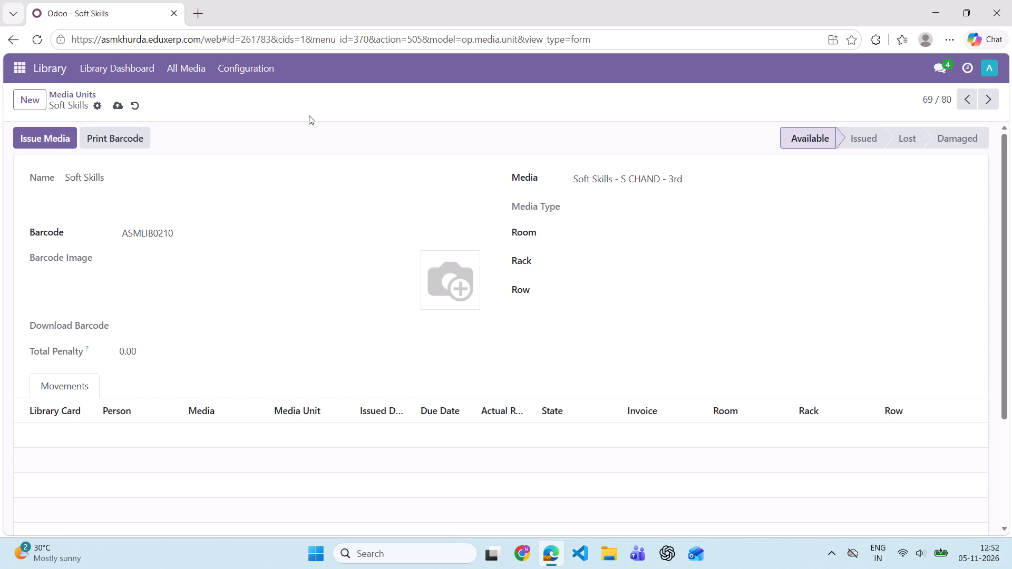
click(230, 240)
key(0)
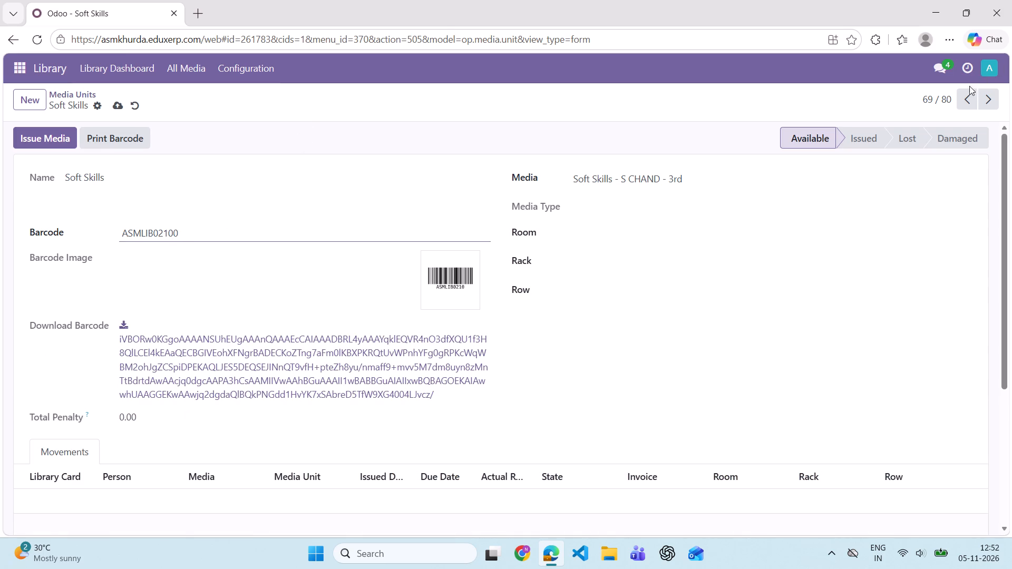
click(962, 103)
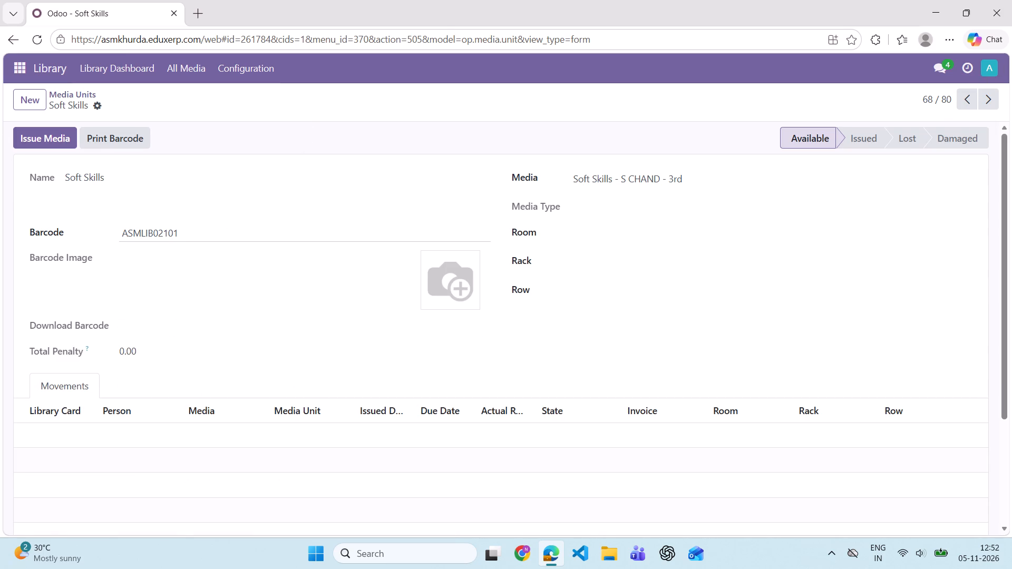
Remove and re-enter the final 1 of barcode ASMLIB02101 on record 68 to generate its barcode image, and go to the previous record.
click(296, 234)
key(BackSpace)
click(283, 153)
click(241, 231)
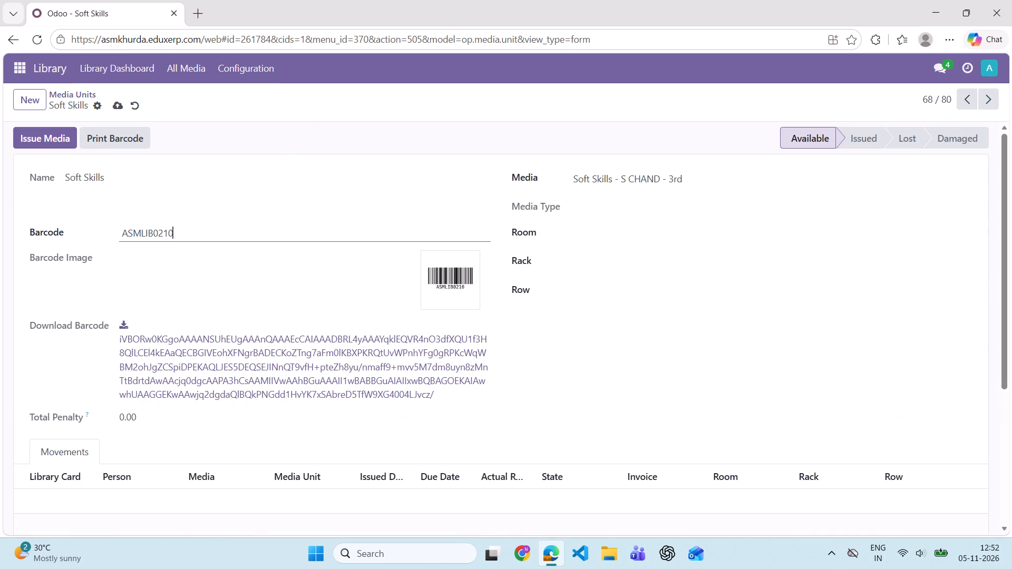
key(1)
click(973, 101)
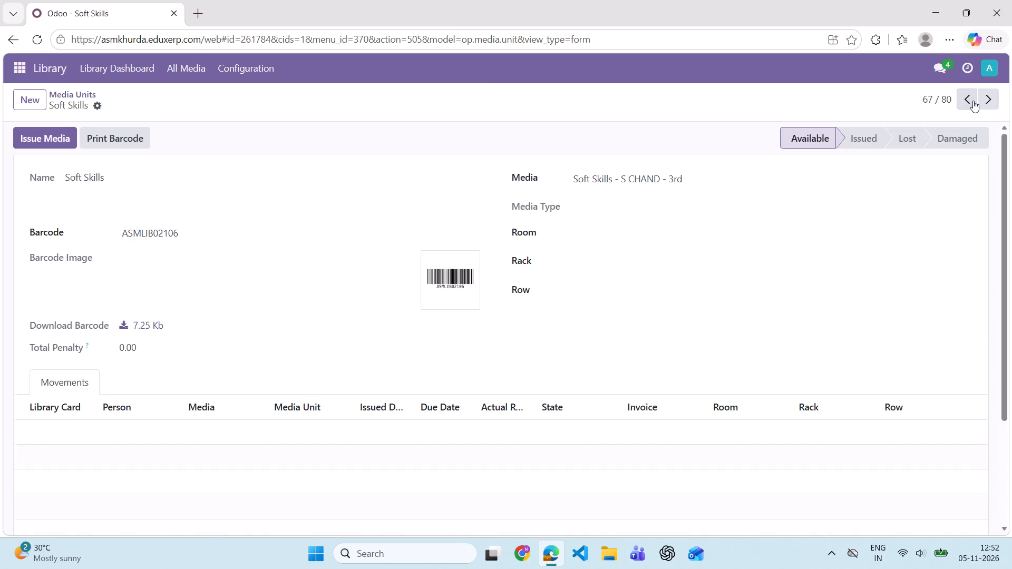
From the Media Units list, open ASMLIB02072, remove and re-enter its final 2 to generate the barcode image, and go to the previous record.
click(76, 94)
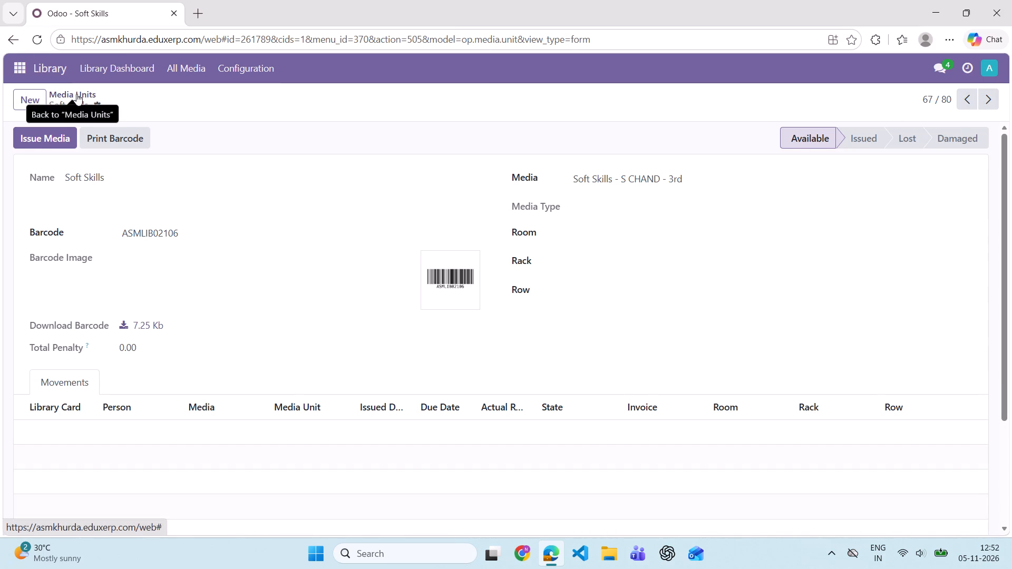
scroll(841, 316, down, 2)
click(575, 459)
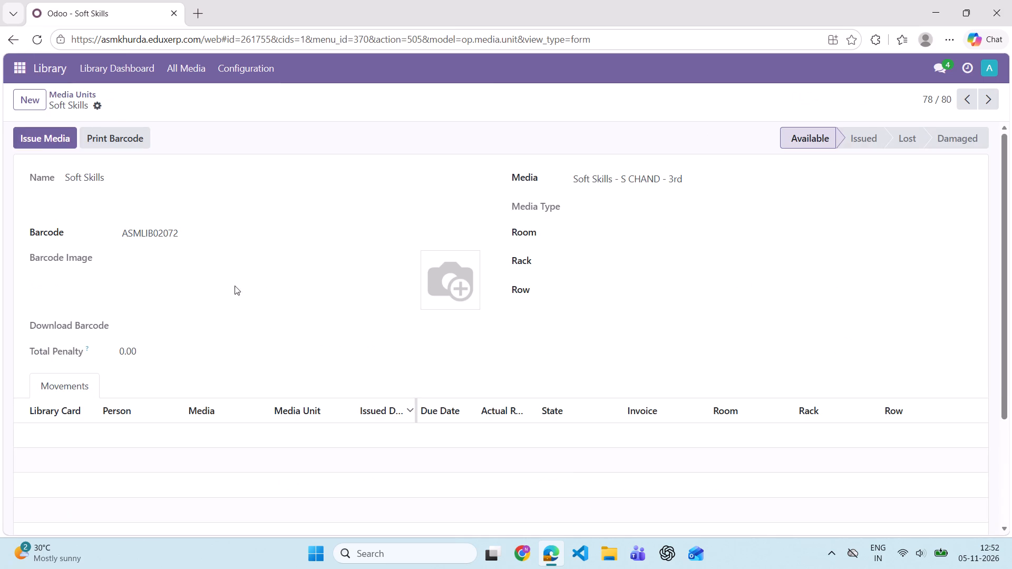
click(233, 233)
key(BackSpace)
click(223, 152)
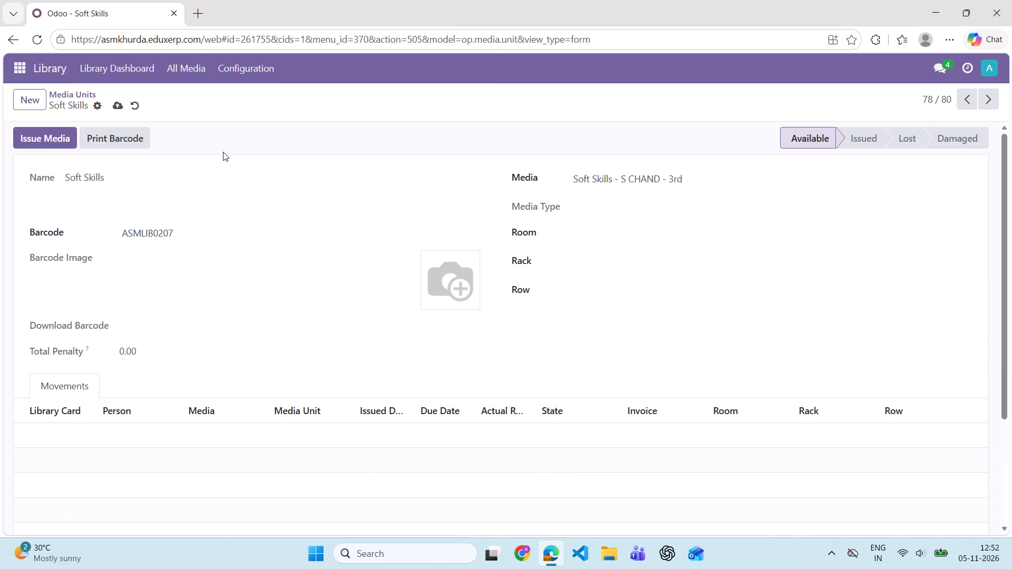
click(208, 234)
key(2)
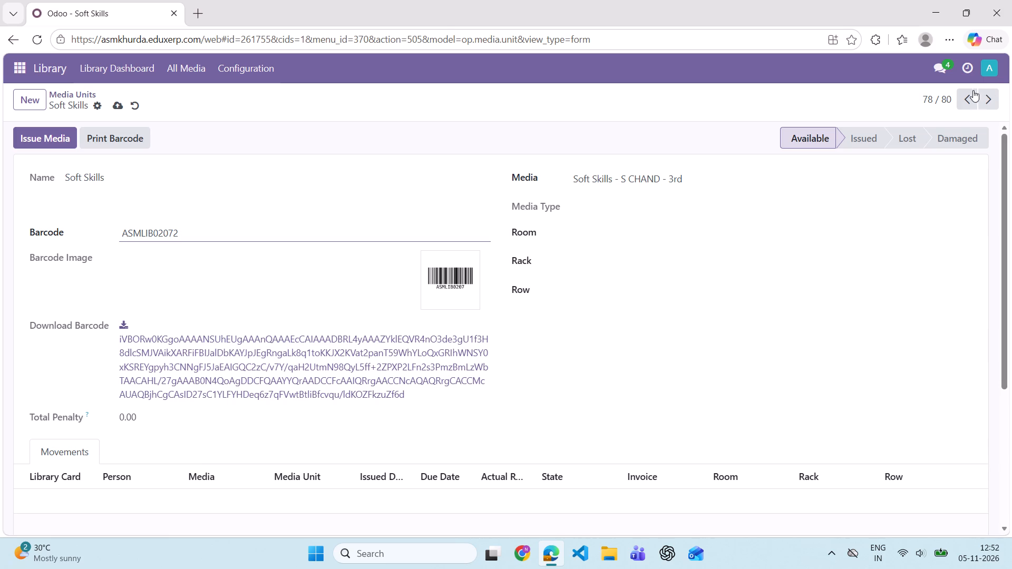
click(971, 98)
Return to the Media Units list and check the barcode images up to the first row for units missing one.
click(80, 93)
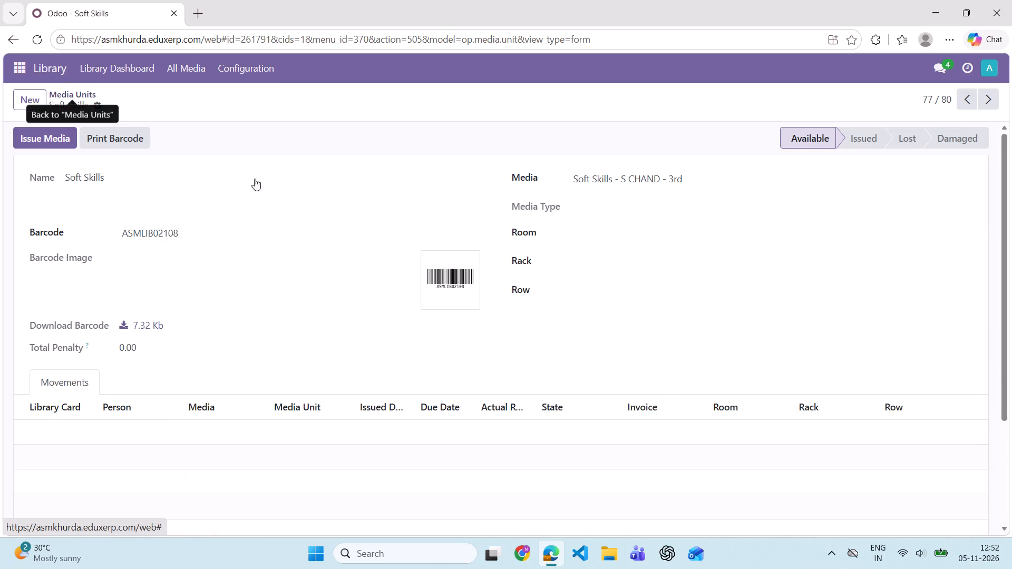
scroll(646, 330, down, 8)
scroll(662, 455, up, 3)
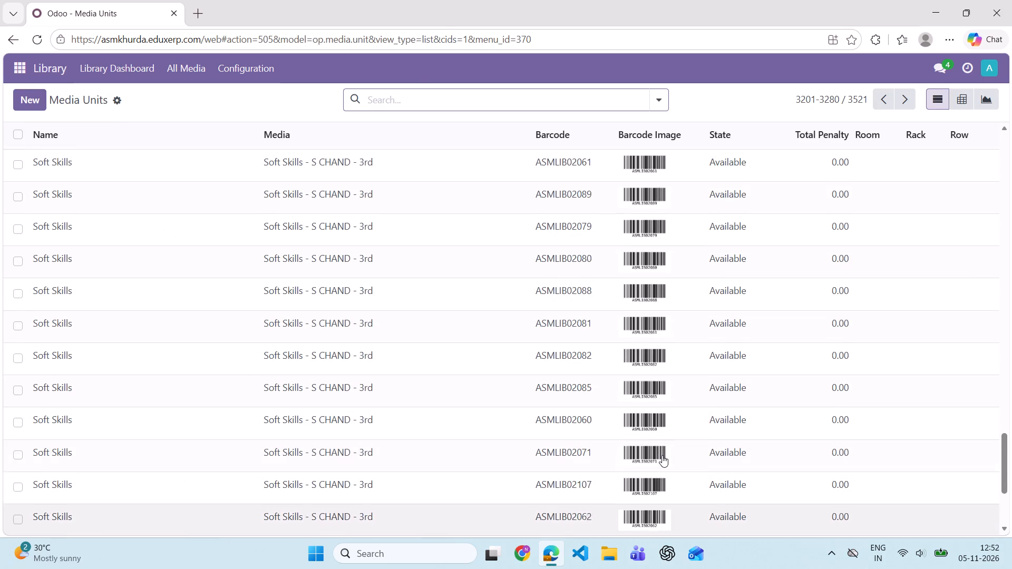
scroll(662, 455, up, 19)
scroll(662, 455, up, 3)
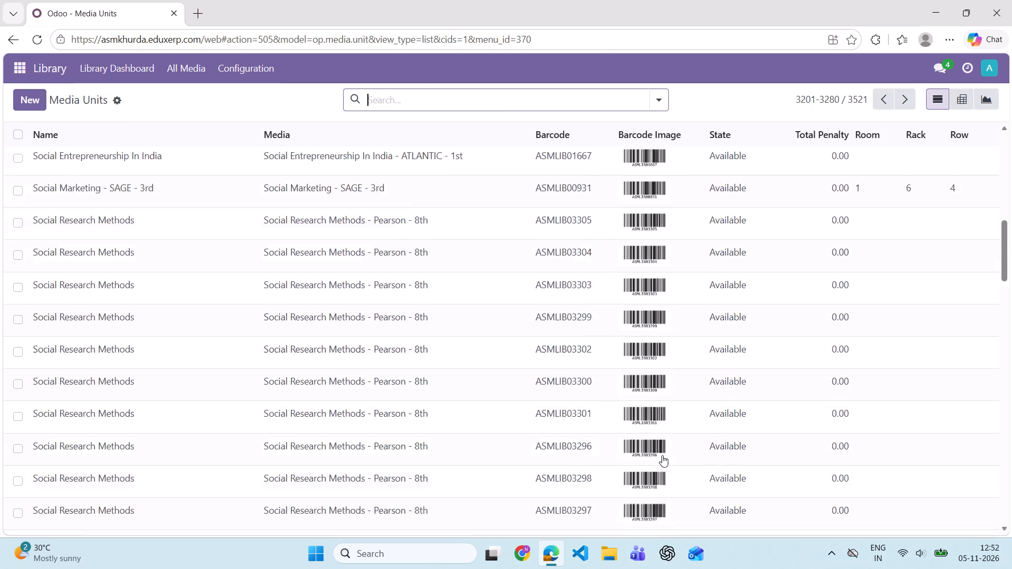
scroll(662, 455, up, 14)
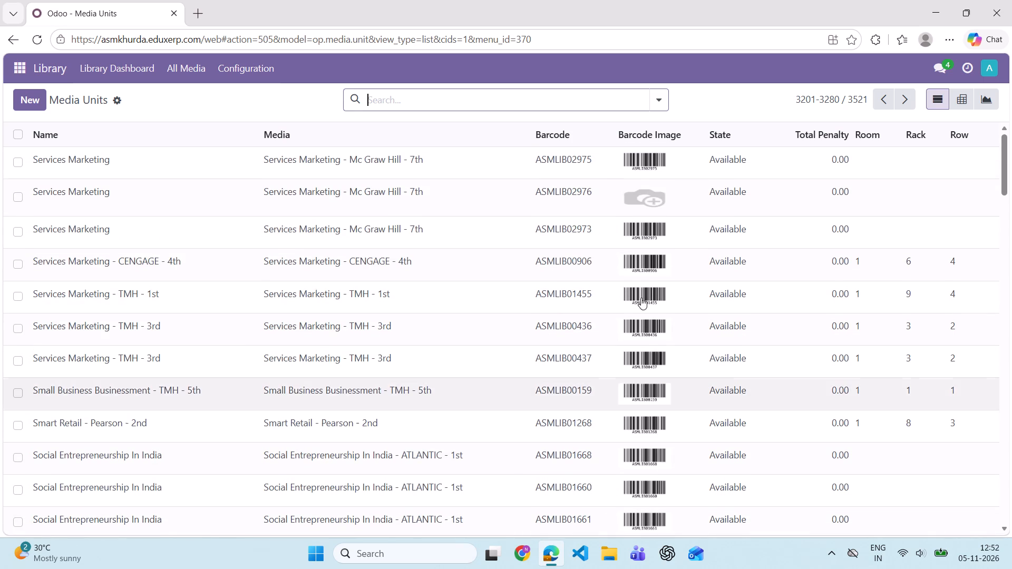
Open Services Marketing unit ASMLIB02976, remove and re-enter its final 6 to generate the barcode image, and go to the previous record.
click(523, 192)
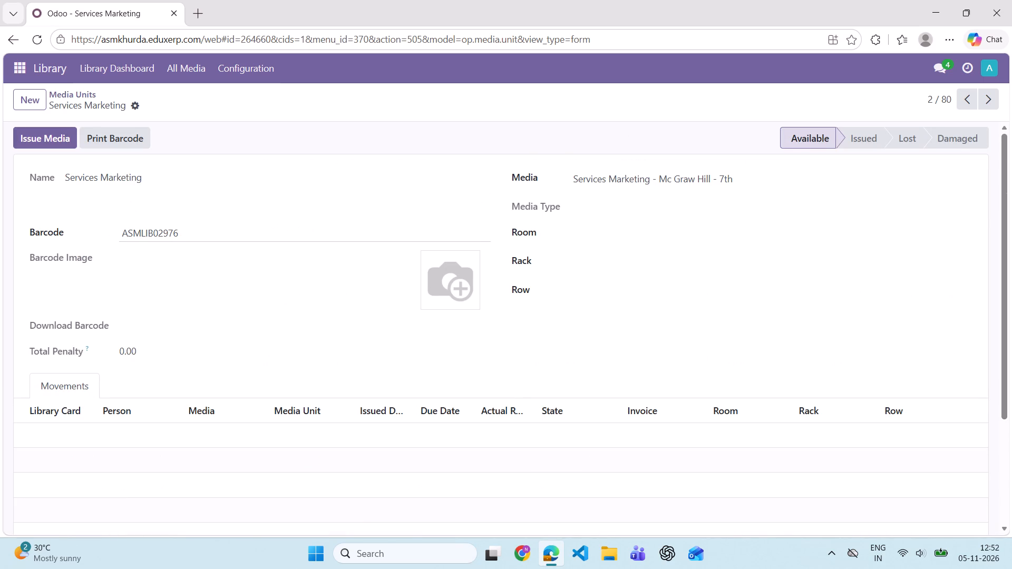
click(269, 227)
key(BackSpace)
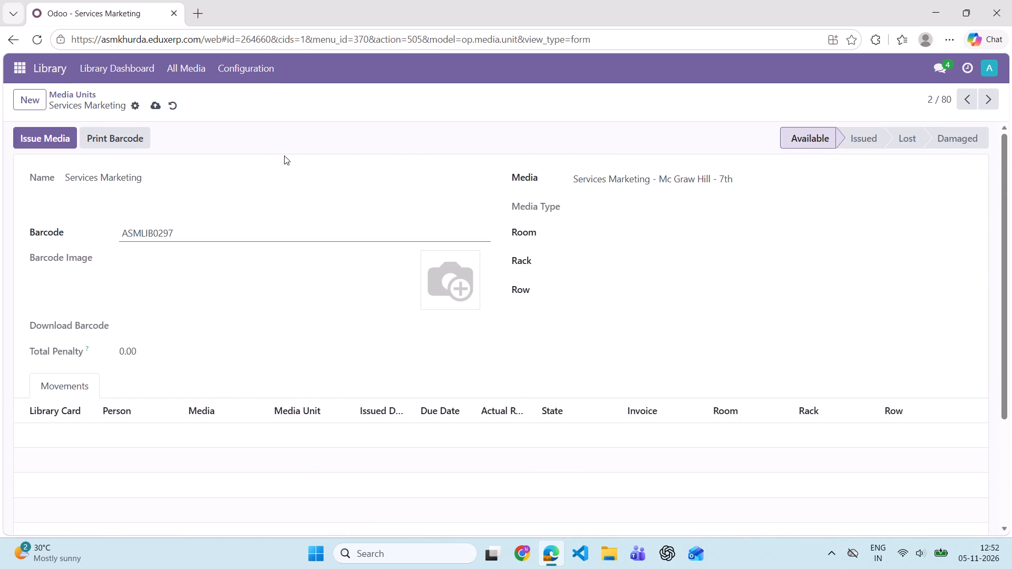
click(284, 155)
click(250, 220)
click(242, 237)
key(6)
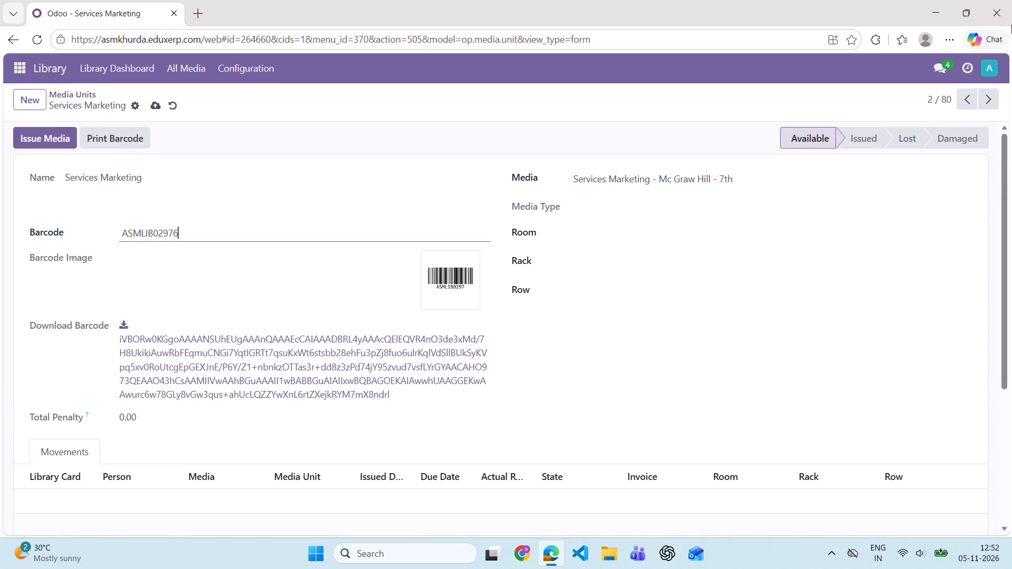
click(971, 86)
click(968, 103)
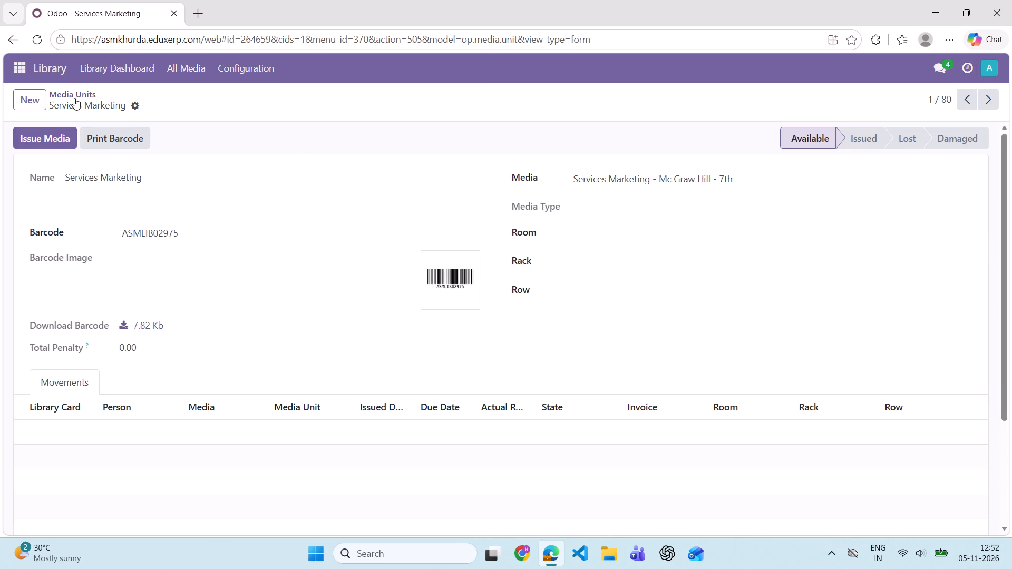
Return to the Media Units list, recheck its barcode images, and go to the previous page, records 3121-3200.
click(75, 93)
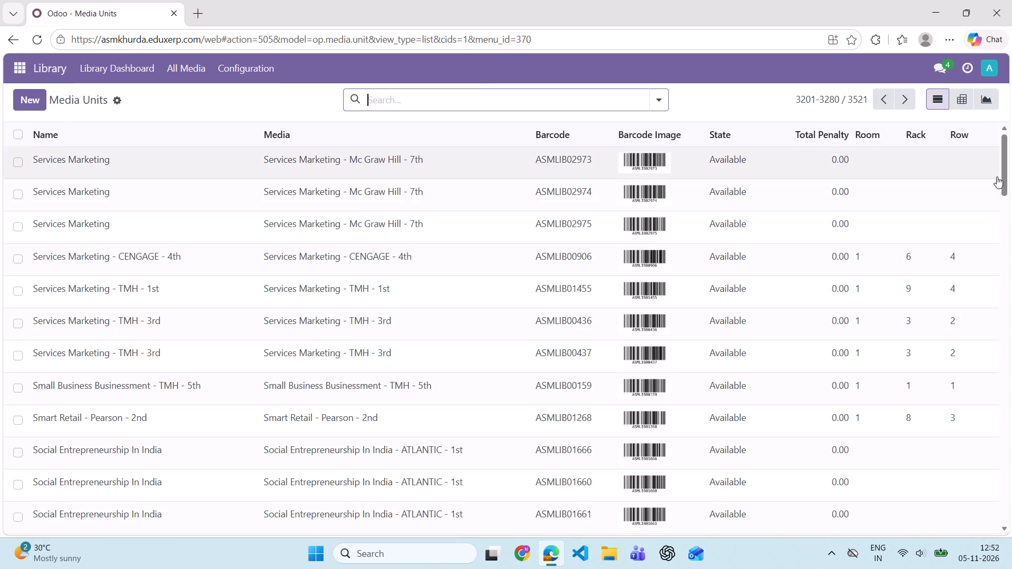
drag(1005, 176, 956, 240)
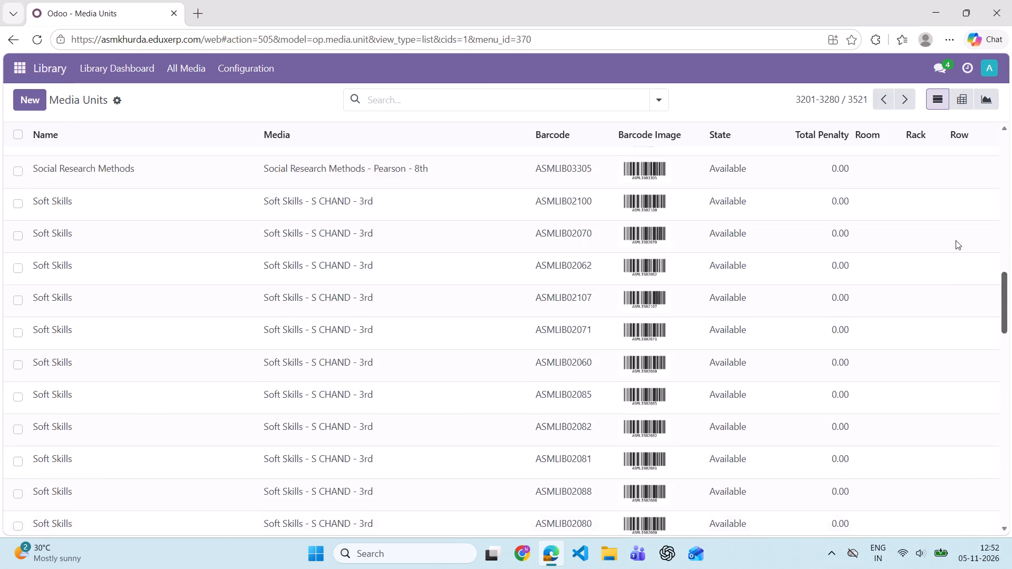
drag(956, 240, 955, 108)
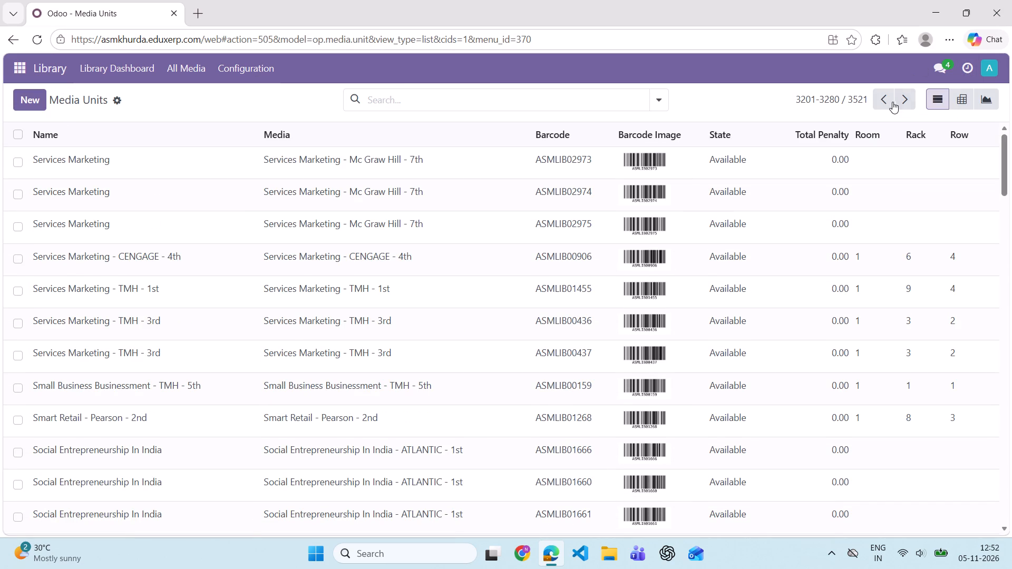
click(882, 102)
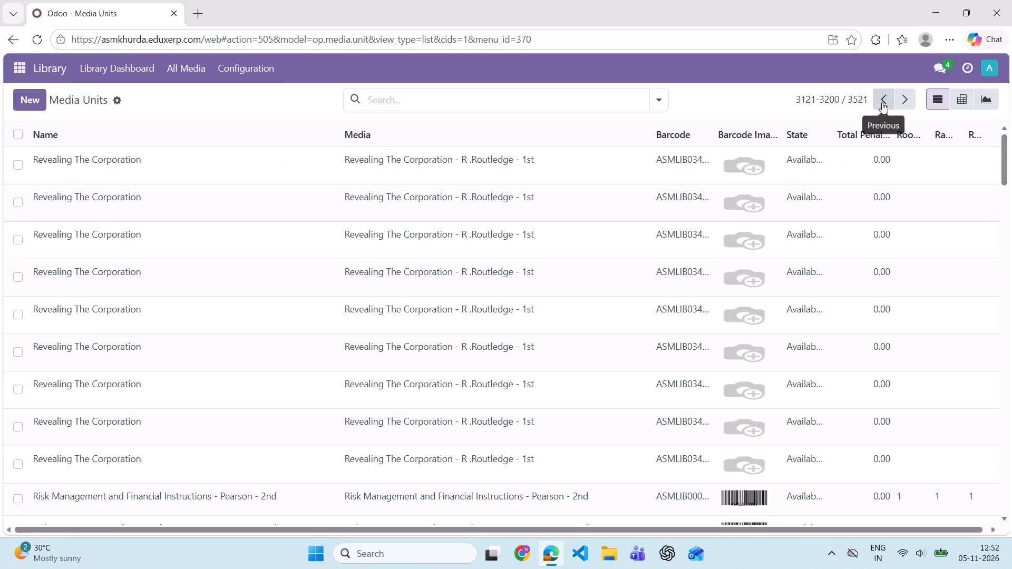
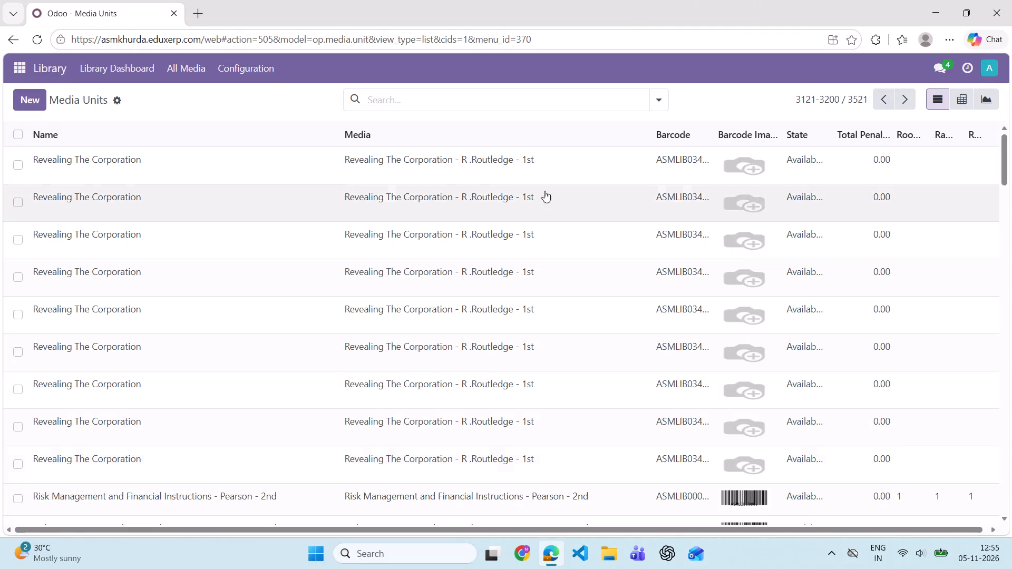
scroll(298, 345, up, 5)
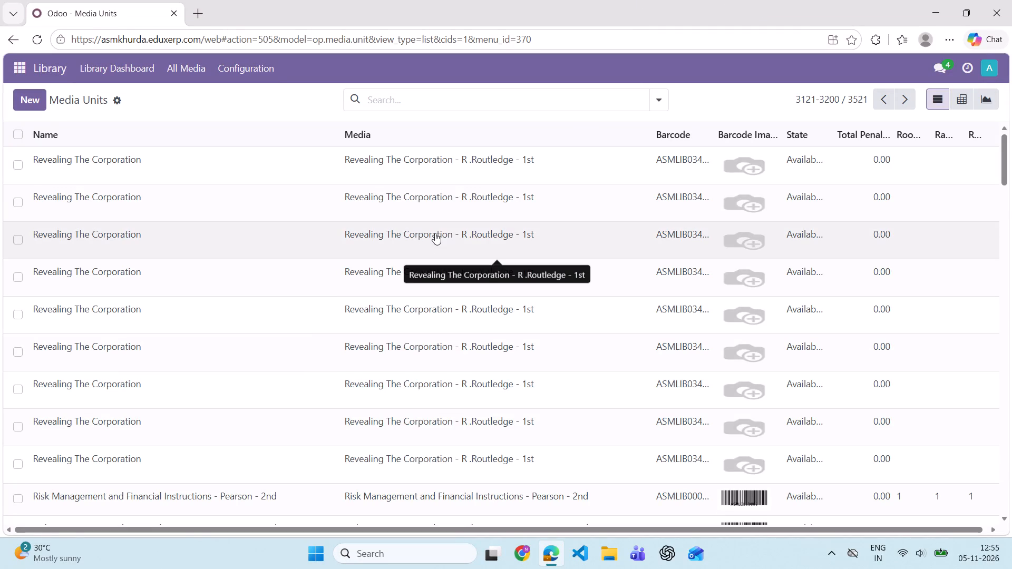
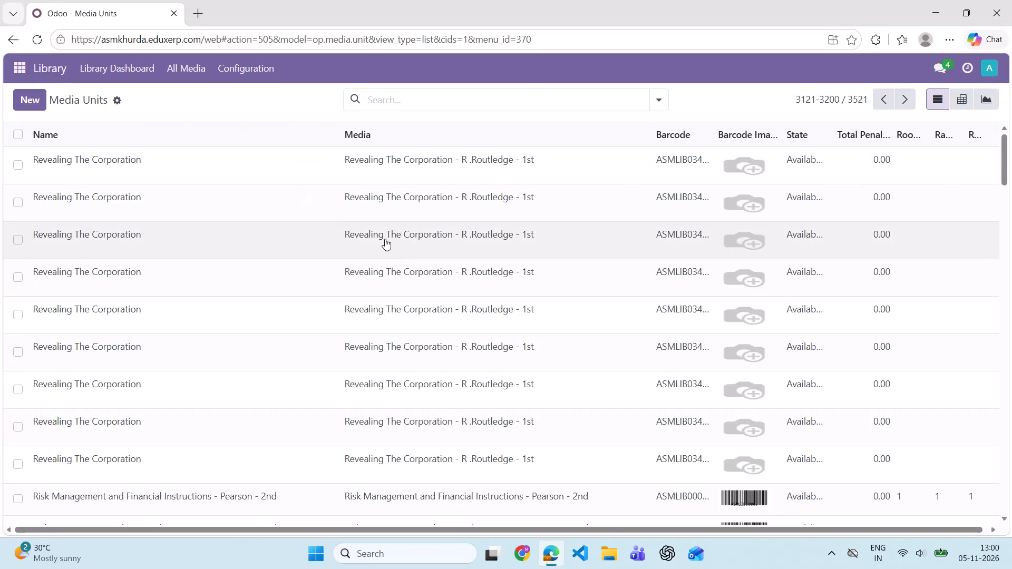
Open the first Revealing The Corporation unit, regenerate its barcode image by re-entering the final digit of ASMLIB03427, and advance to the next record.
scroll(499, 319, up, 8)
click(411, 159)
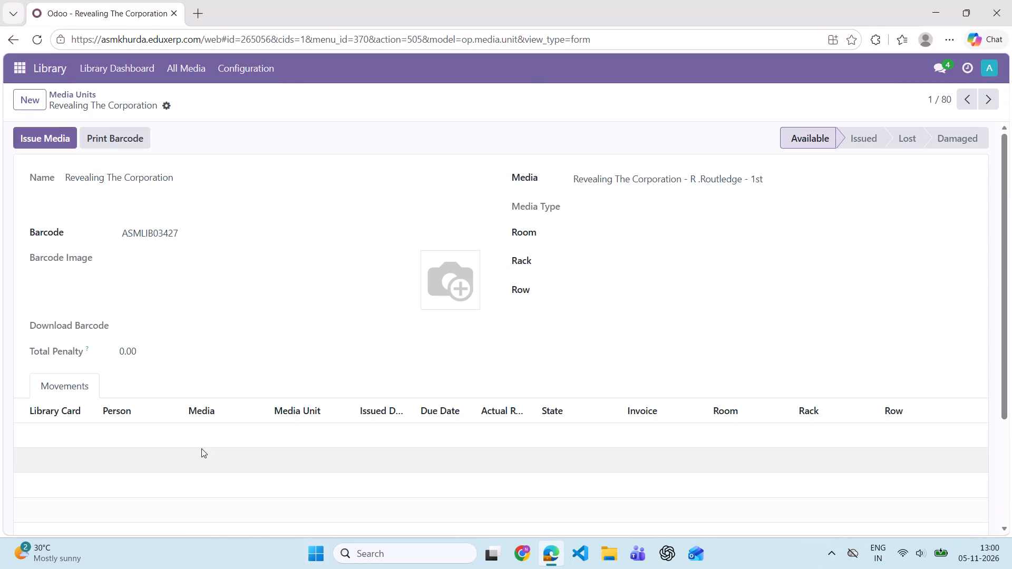
click(227, 238)
key(BackSpace)
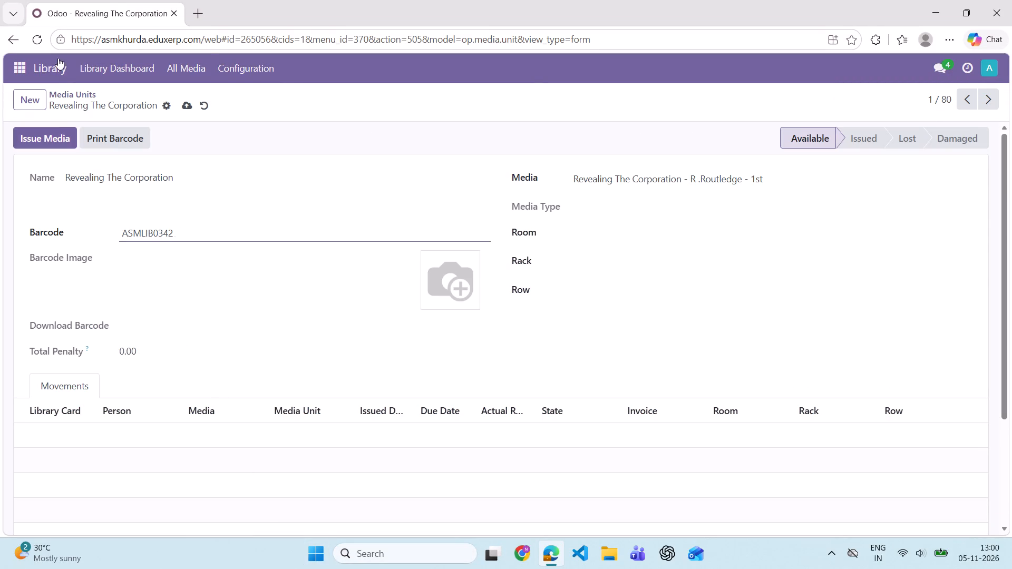
click(268, 125)
click(220, 229)
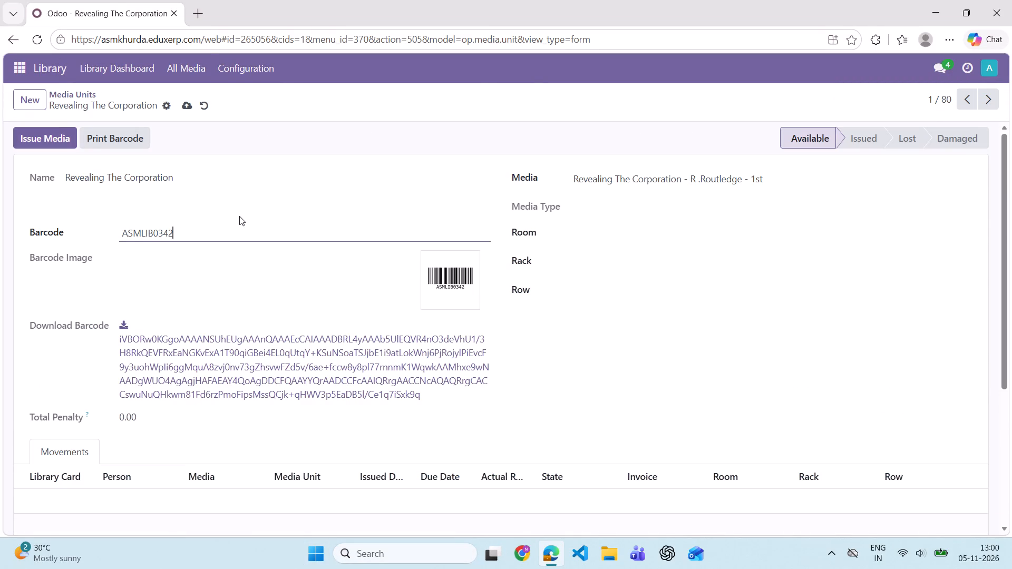
key(7)
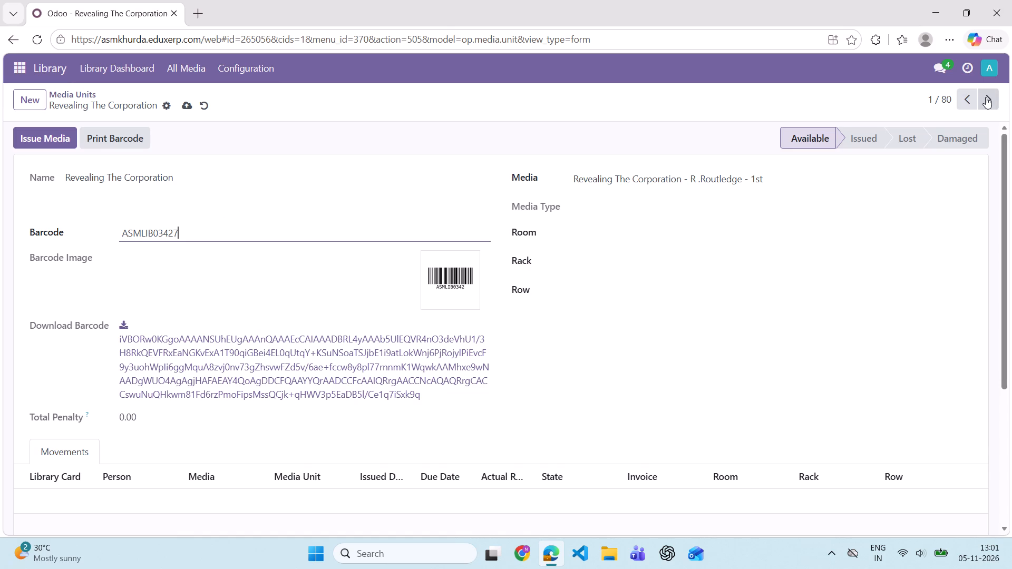
click(986, 97)
Regenerate the second unit's barcode image by removing and re-entering the final digit of ASMLIB03432, and advance to the next record.
click(313, 233)
key(BackSpace)
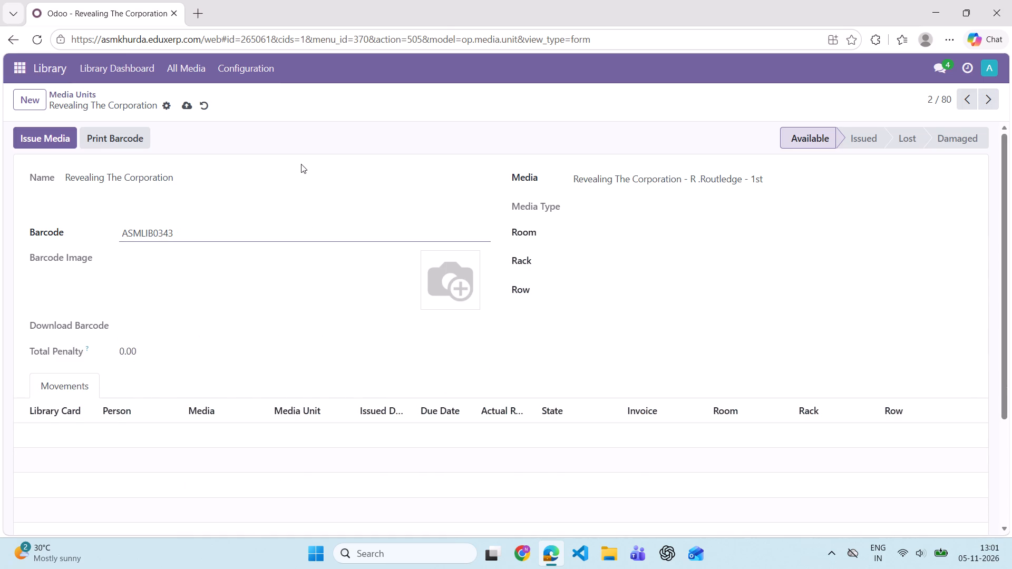
click(303, 150)
click(236, 231)
key(2)
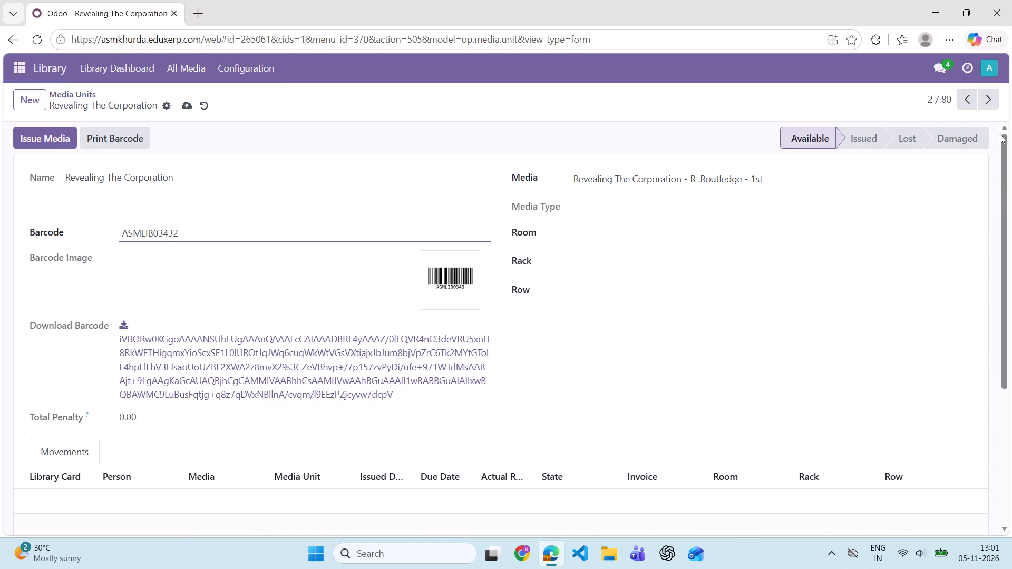
click(994, 102)
Regenerate the third unit's barcode image by removing and re-entering the final digit of ASMLIB03425, and advance to the next record.
click(238, 231)
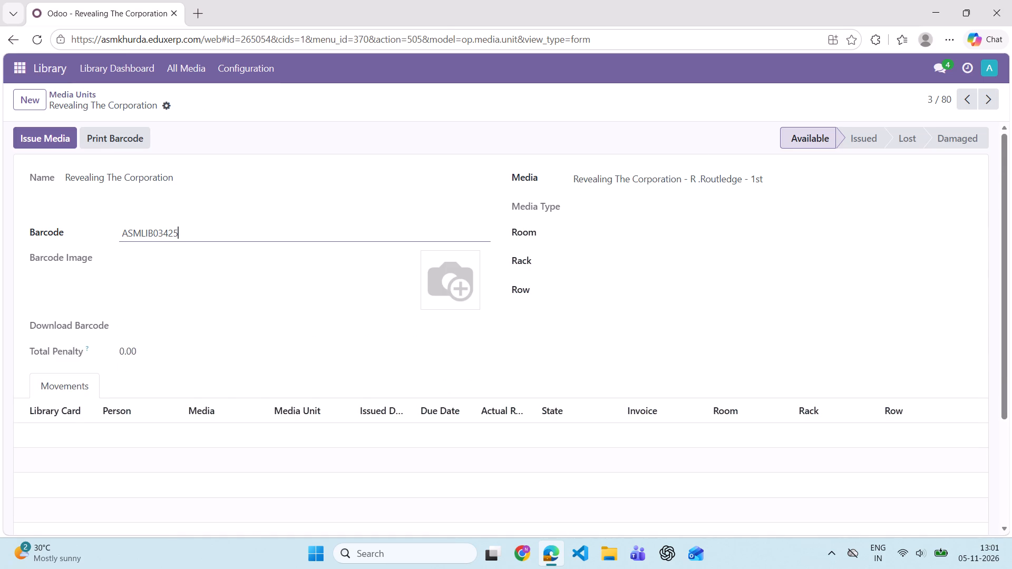
key(BackSpace)
click(215, 166)
click(202, 234)
key(5)
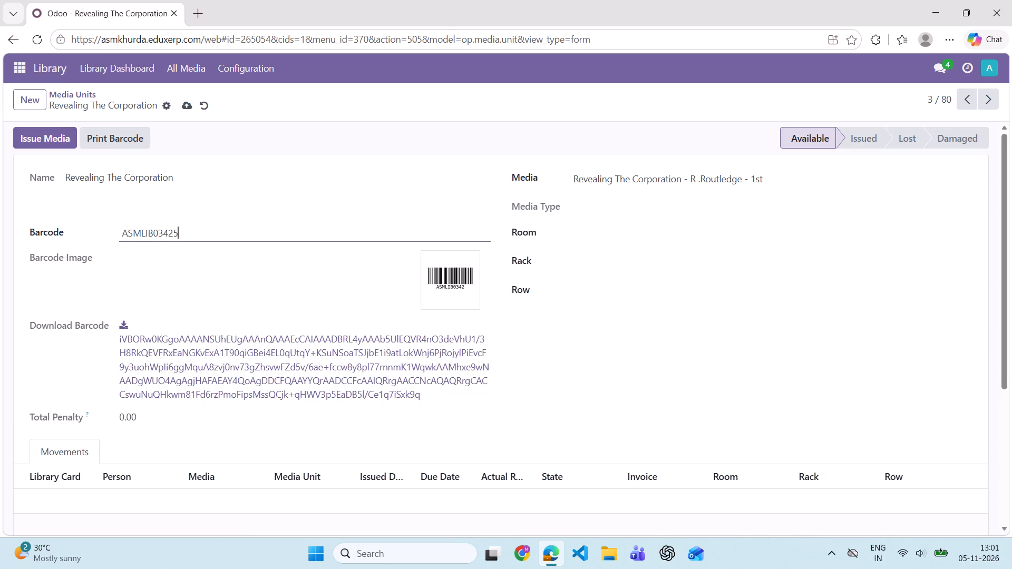
click(984, 101)
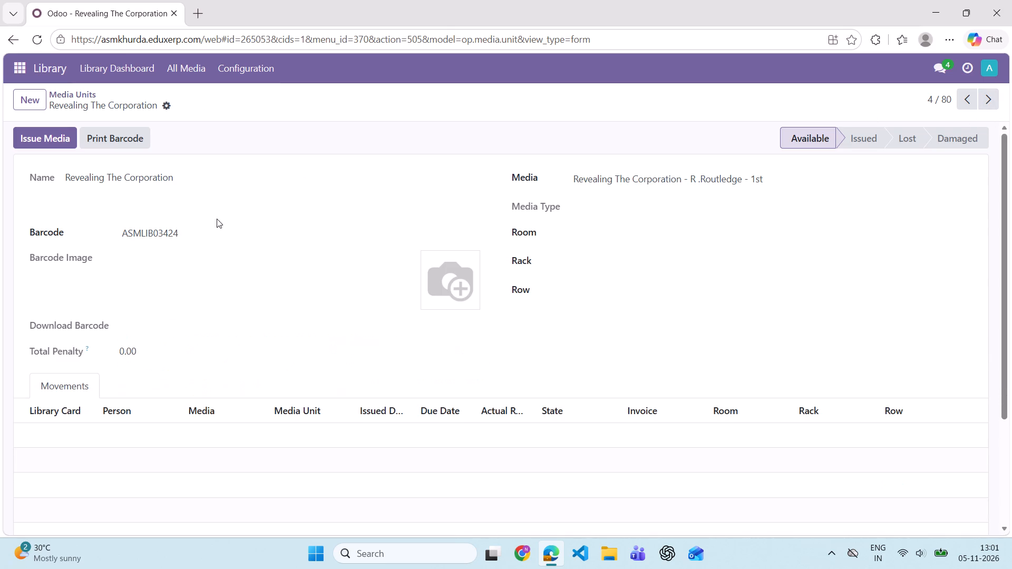
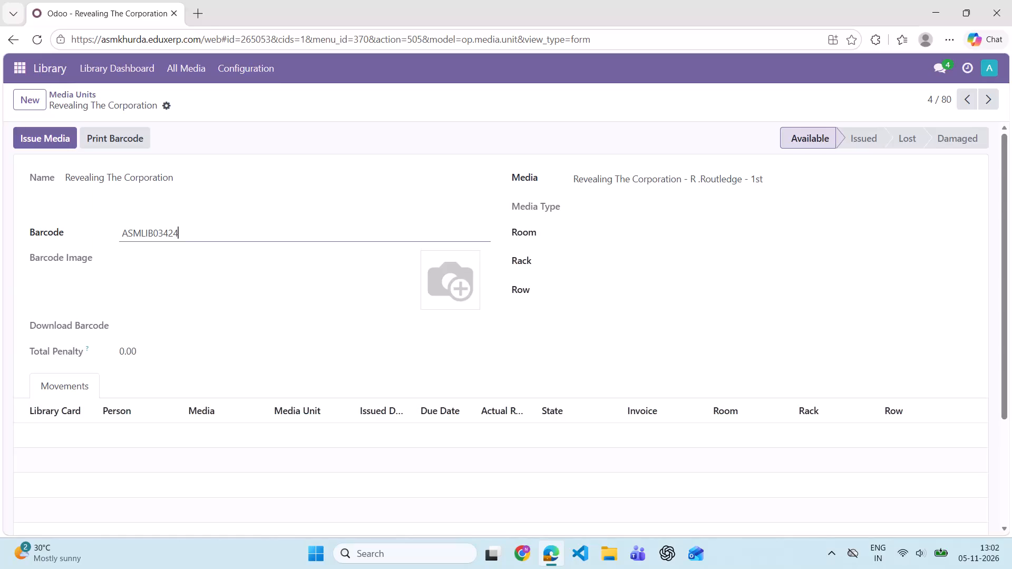
Regenerate the fourth unit's barcode image by removing and re-entering the final digit of ASMLIB03424, and advance to the next record.
key(BackSpace)
click(256, 172)
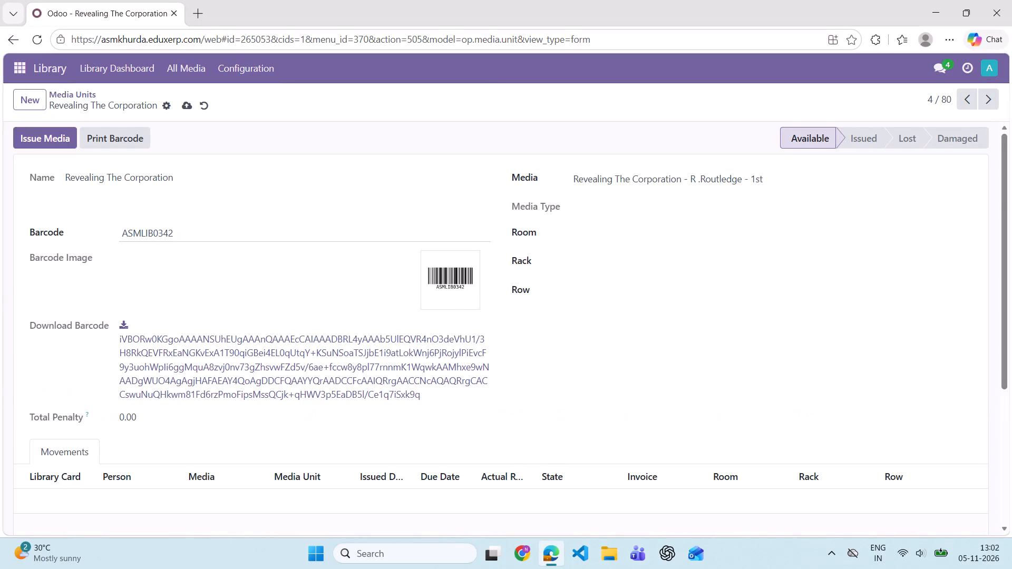
click(238, 237)
key(4)
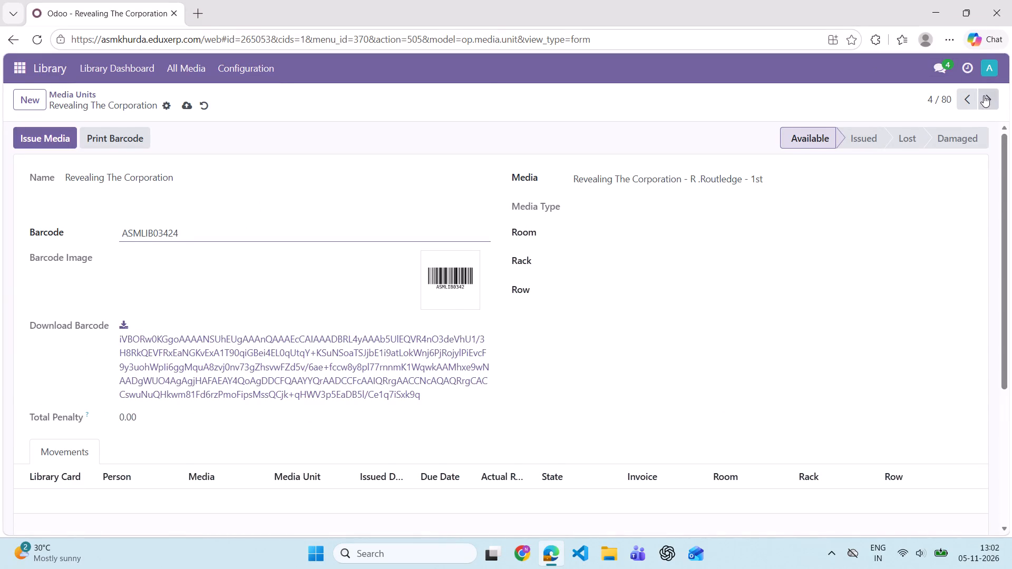
click(984, 95)
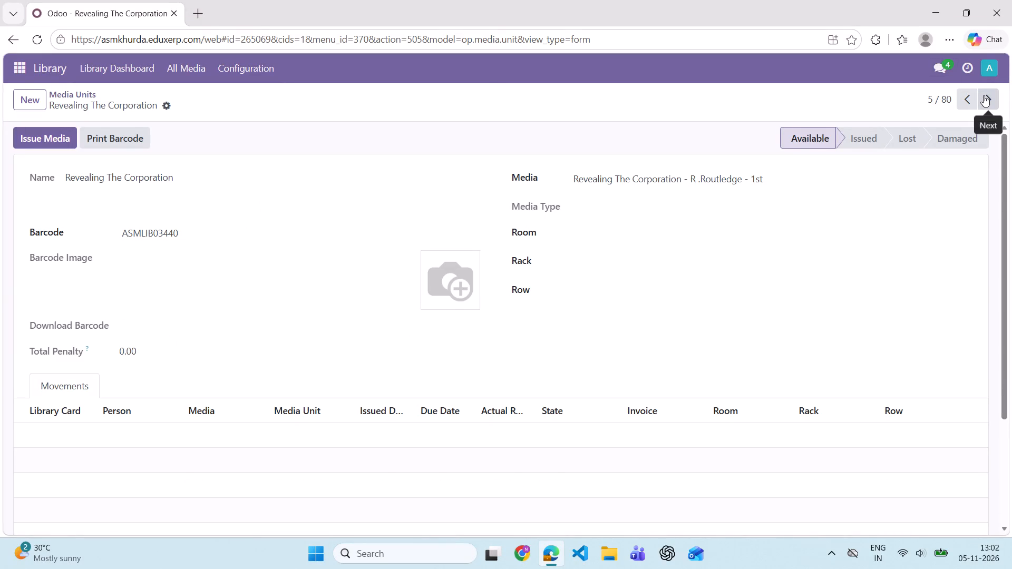
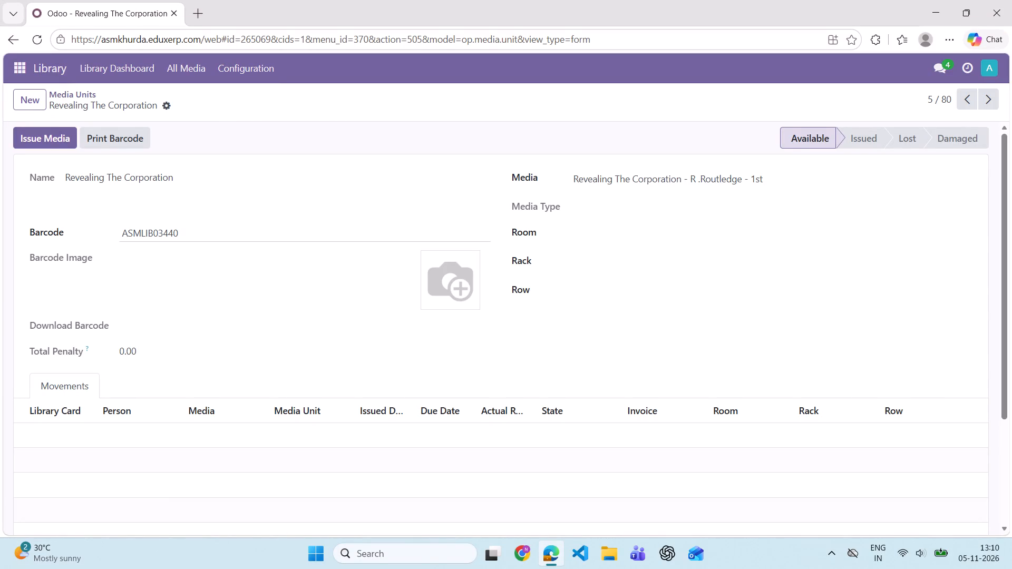
Regenerate the fifth unit's barcode image by removing and re-entering the final digit of ASMLIB03440, and advance to the next record.
click(219, 234)
key(BackSpace)
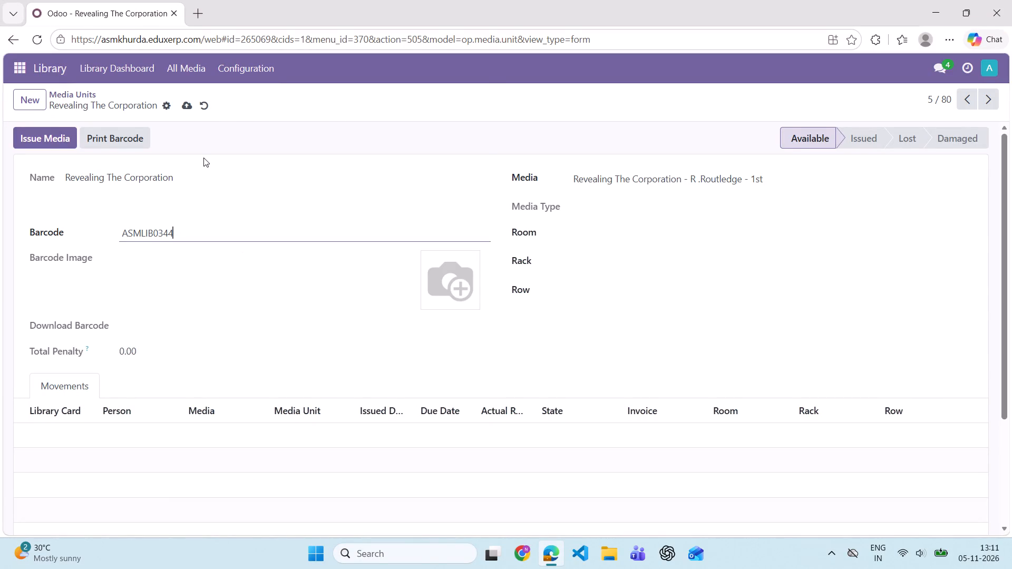
click(203, 158)
click(203, 236)
key(0)
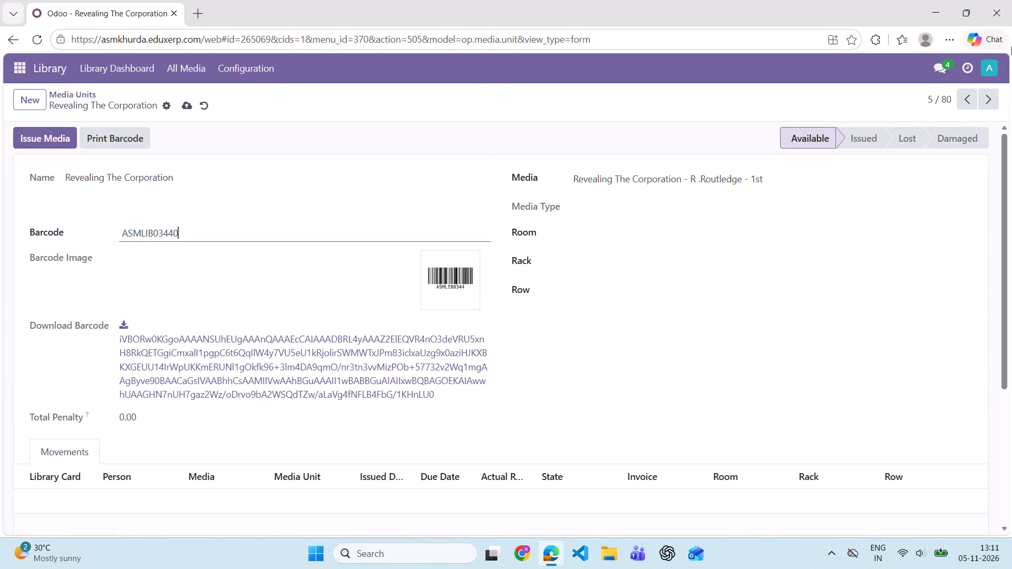
click(986, 96)
Regenerate the sixth unit's barcode image by removing and re-entering the final digit of ASMLIB03441, and advance to the next record.
click(187, 231)
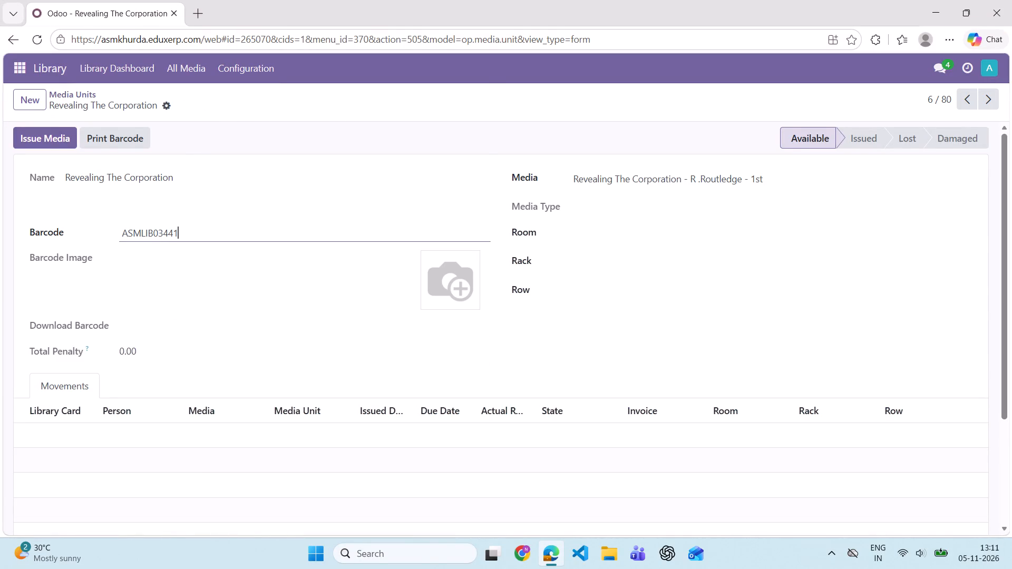
key(BackSpace)
click(187, 153)
click(175, 230)
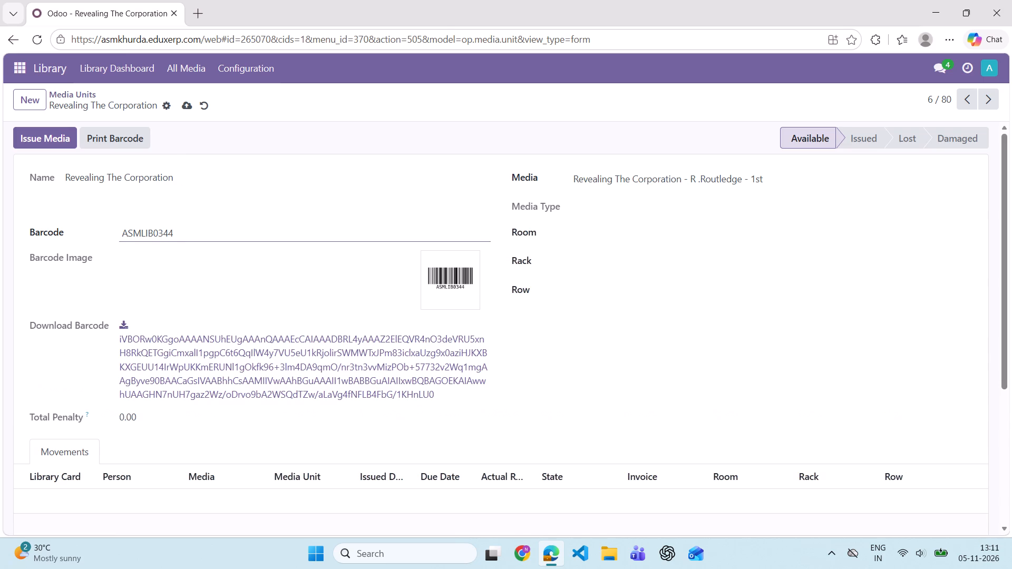
key(1)
click(991, 102)
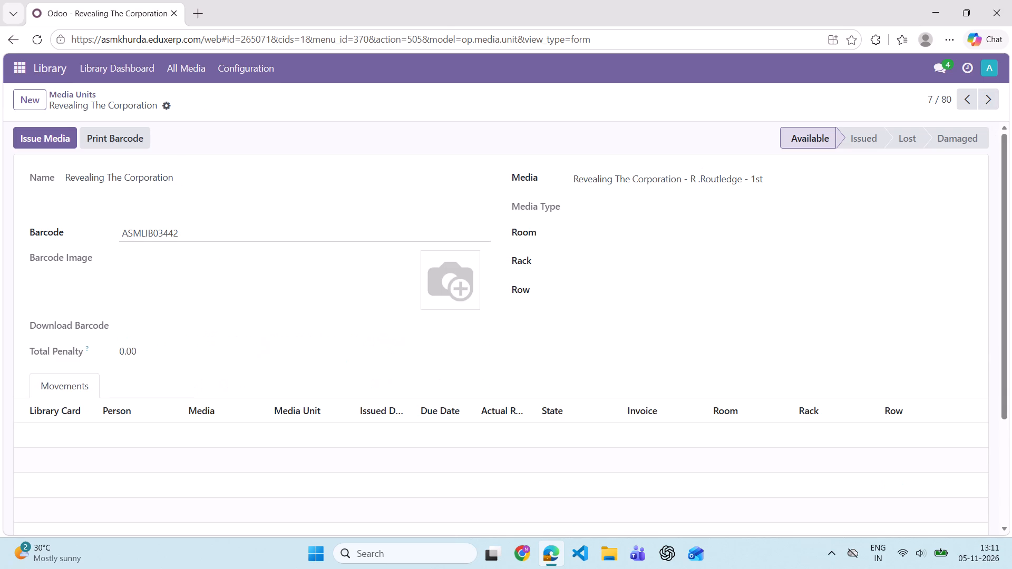
Regenerate the seventh unit's barcode image by removing and re-entering the final digit of ASMLIB03442, and advance to the next record.
click(212, 232)
key(BackSpace)
click(217, 149)
click(194, 229)
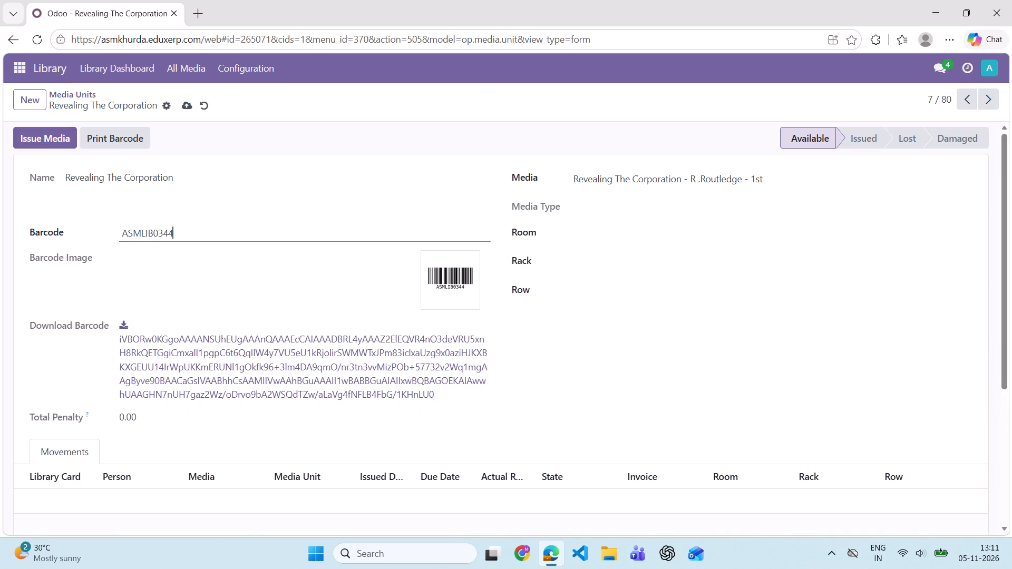
key(2)
click(990, 90)
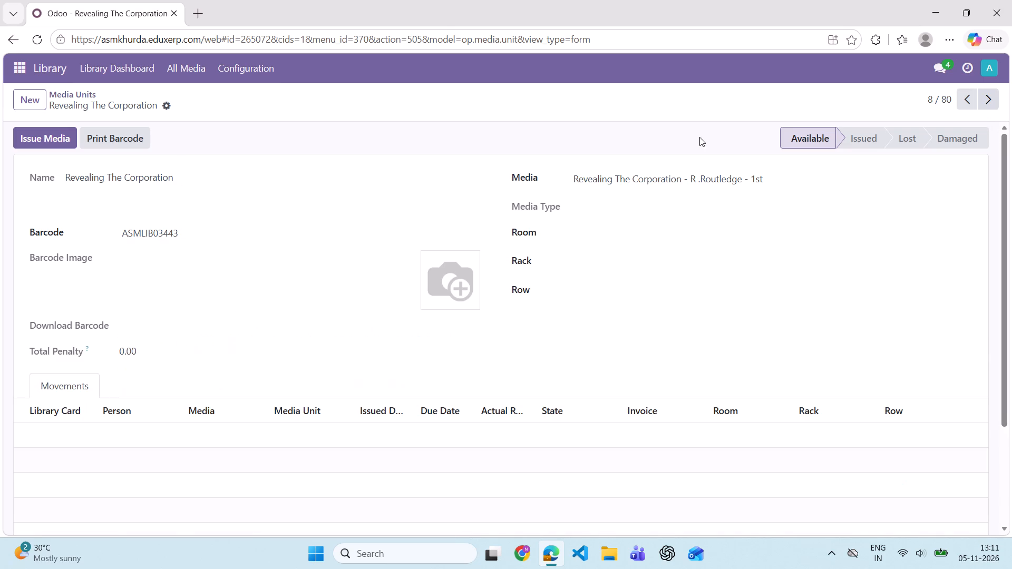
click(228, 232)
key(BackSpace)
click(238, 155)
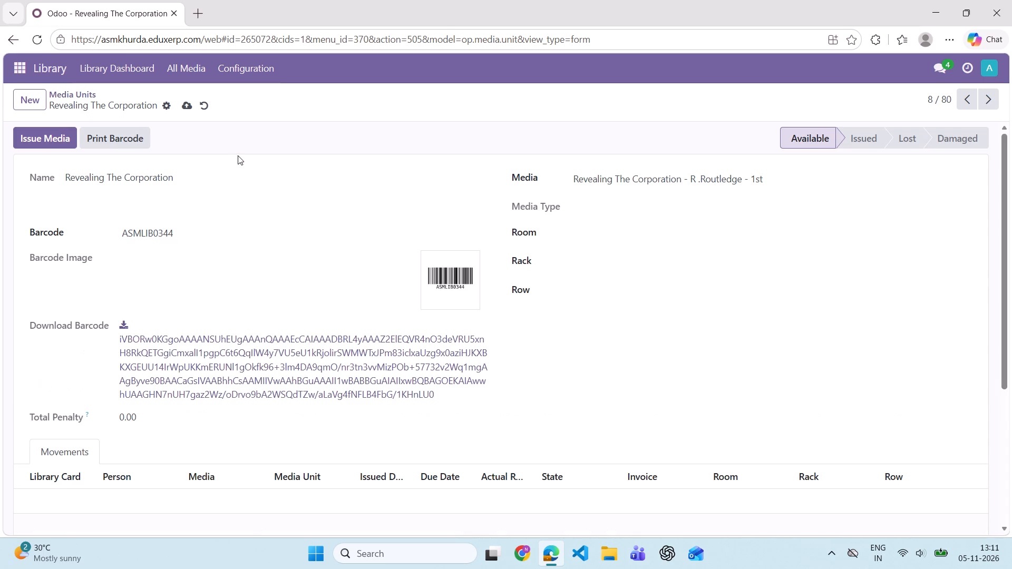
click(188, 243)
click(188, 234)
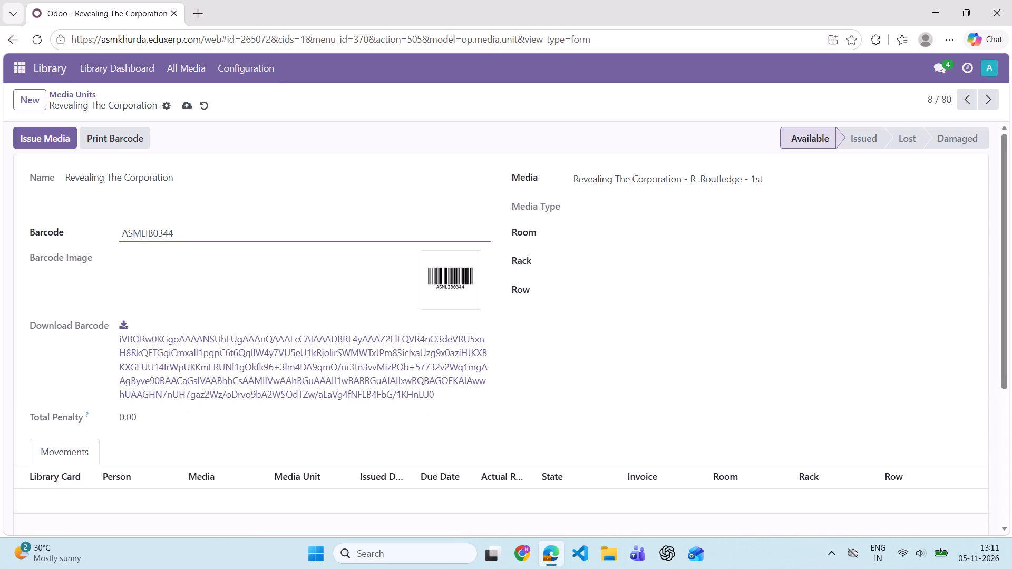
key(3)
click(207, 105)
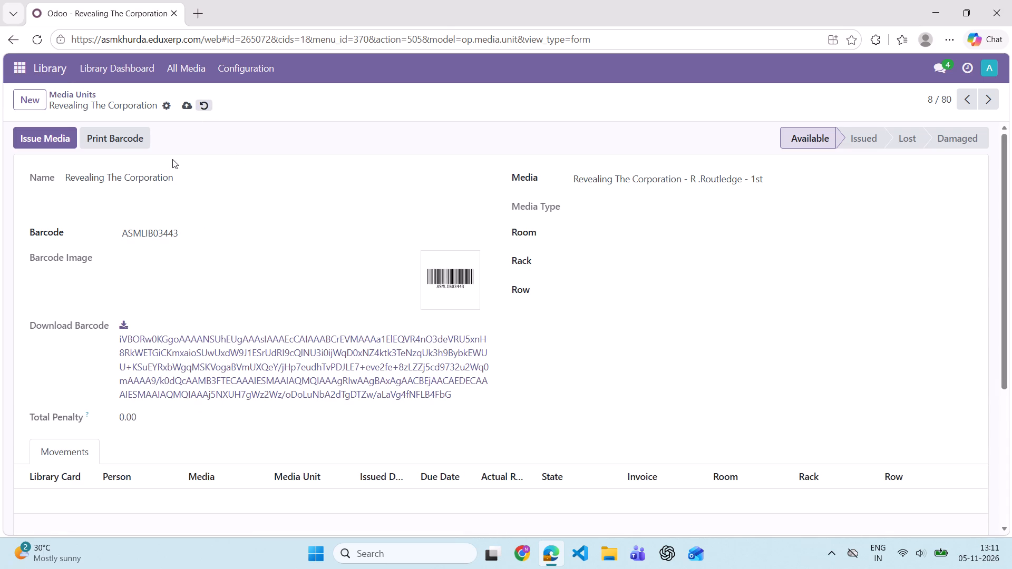
Regenerate the eighth unit's barcode image by removing and re-entering the final digit of ASMLIB03443, and advance to the next record.
click(190, 231)
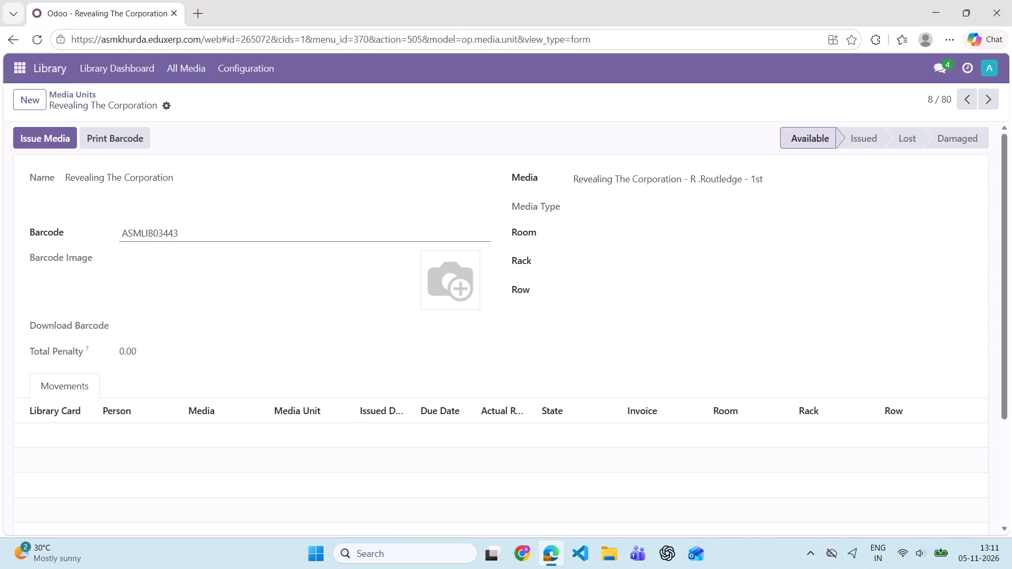
key(BackSpace)
click(194, 152)
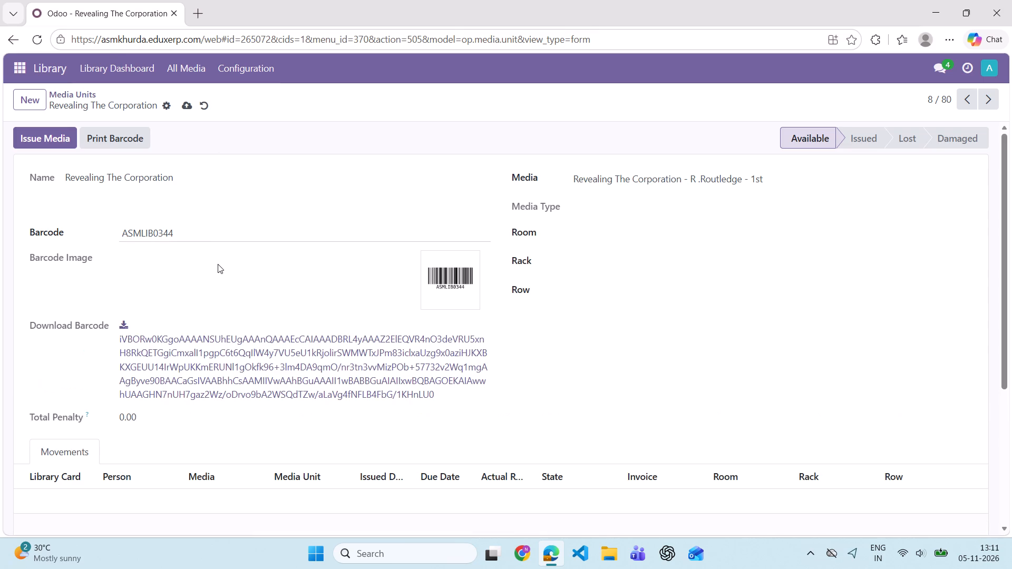
click(191, 229)
key(3)
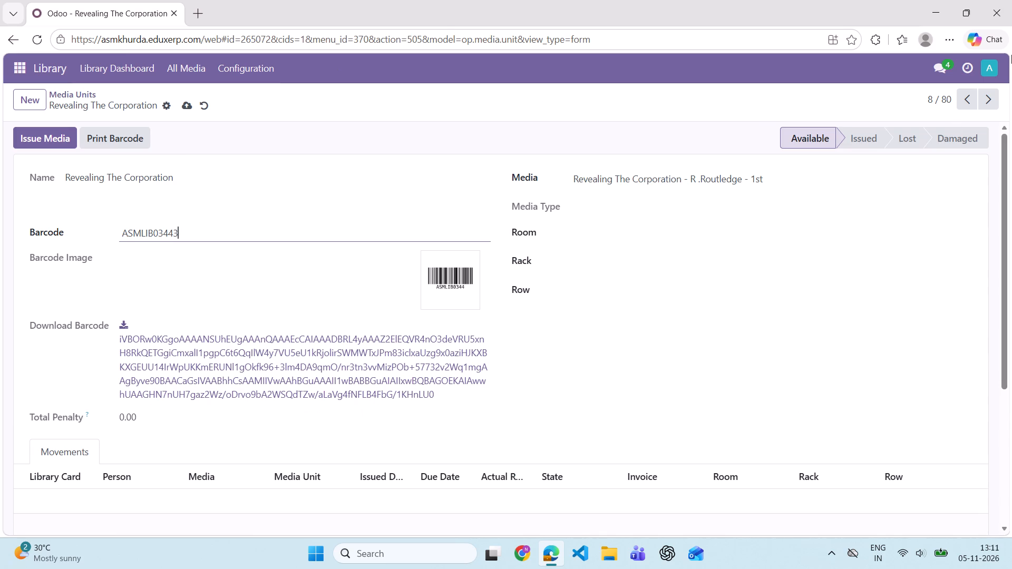
click(988, 98)
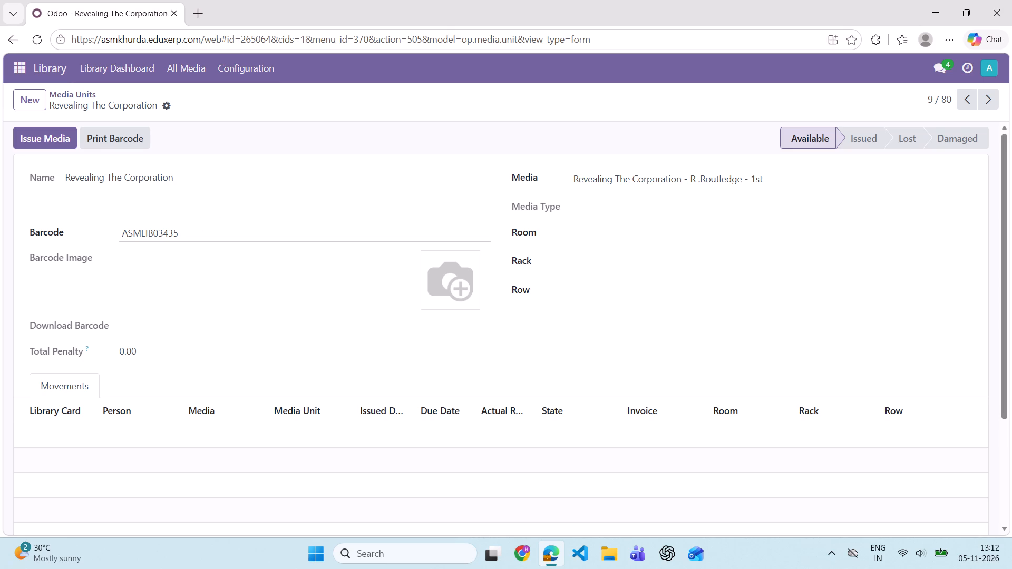
Regenerate the ninth unit's barcode image by removing and re-entering the final digit of ASMLIB03435, and advance to the next record.
click(200, 231)
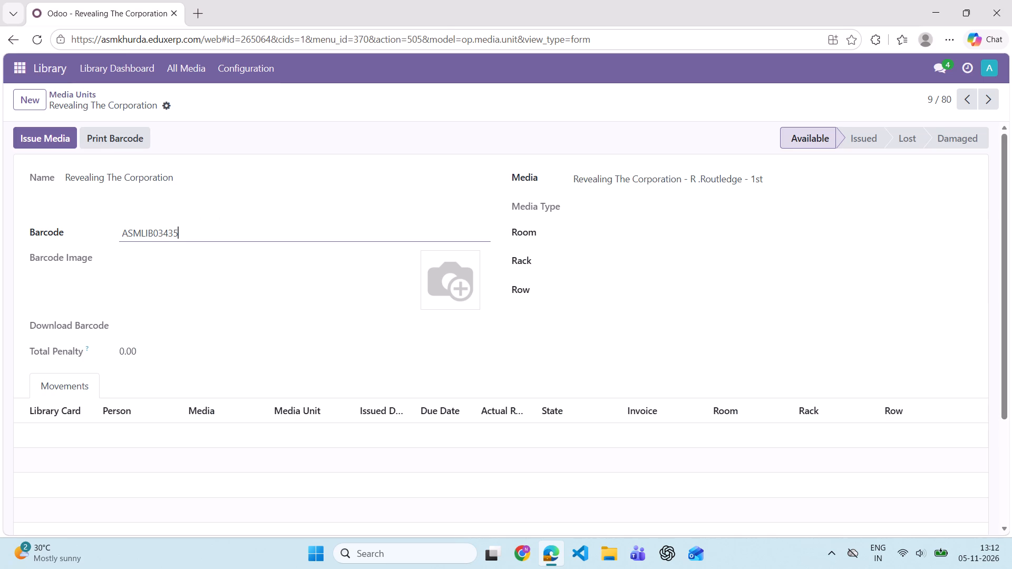
key(BackSpace)
click(200, 173)
click(191, 231)
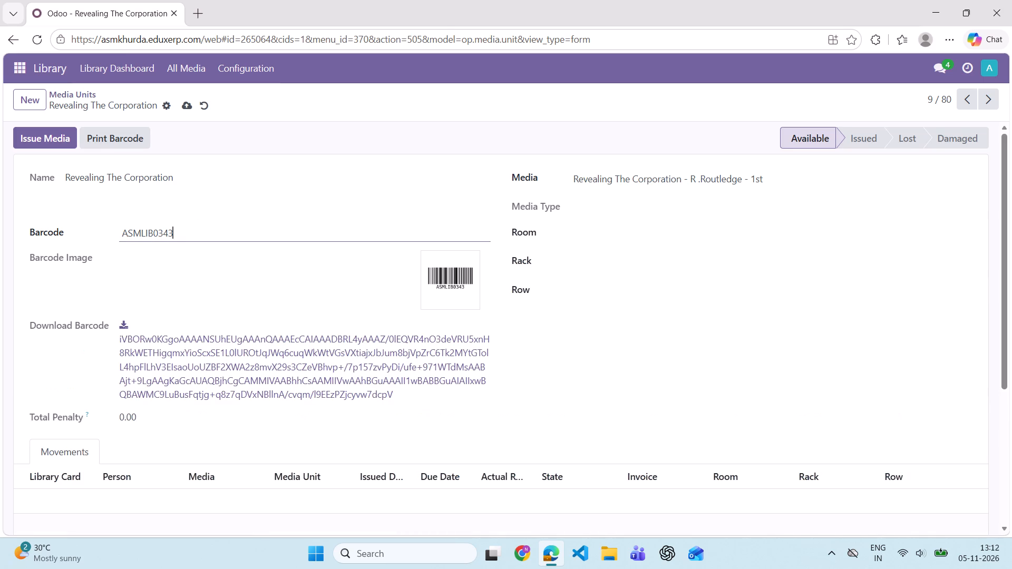
key(5)
click(984, 102)
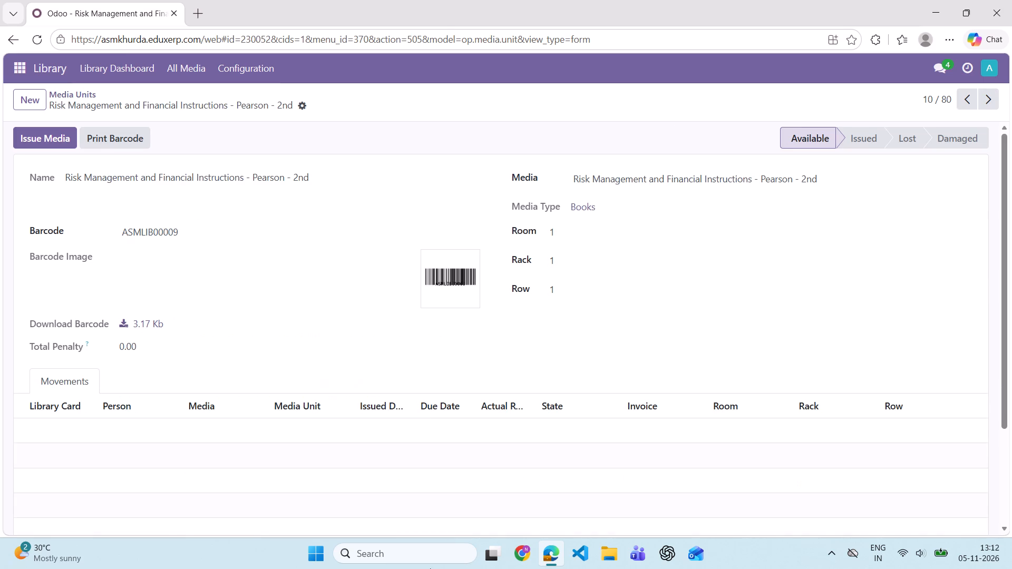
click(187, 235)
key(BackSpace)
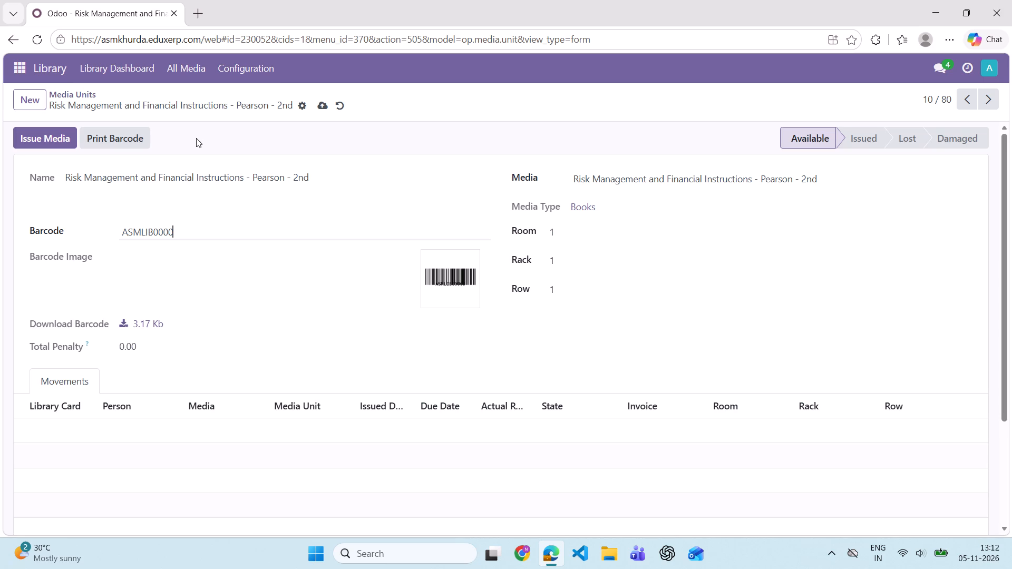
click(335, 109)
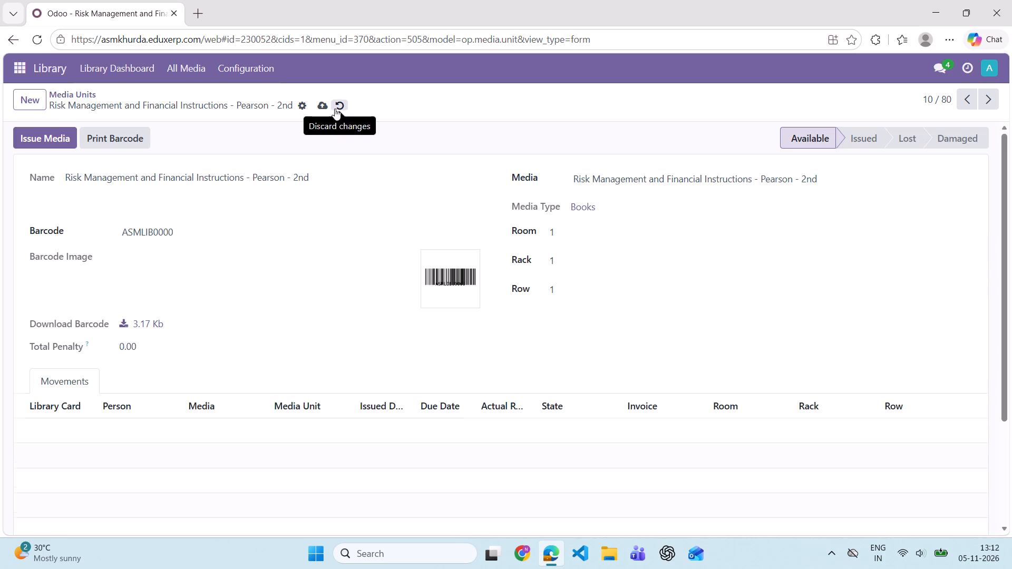
Regenerate the tenth unit's barcode image by removing and re-entering the final digit of ASMLIB00009, and advance to the next record.
click(267, 227)
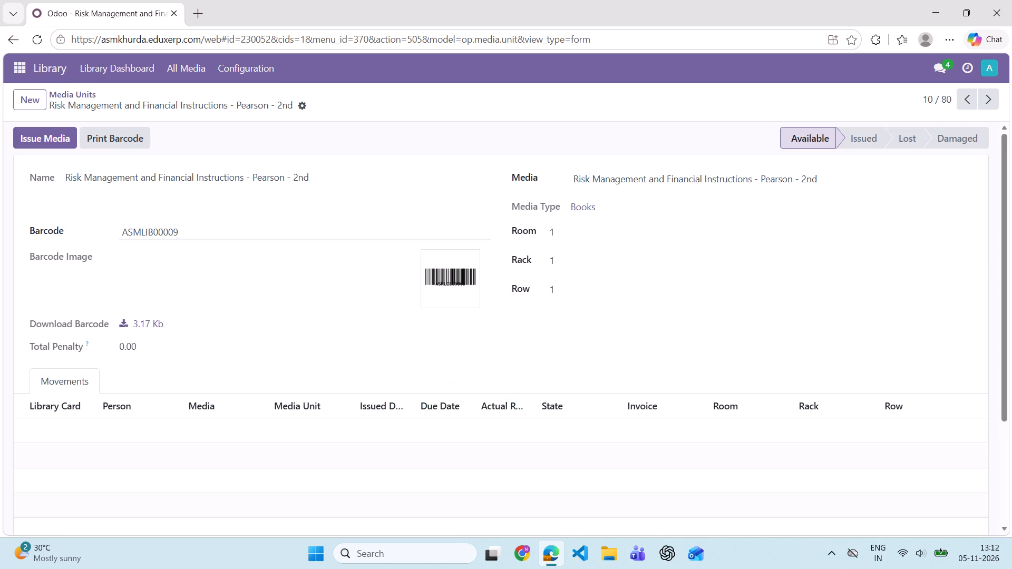
key(BackSpace)
click(234, 136)
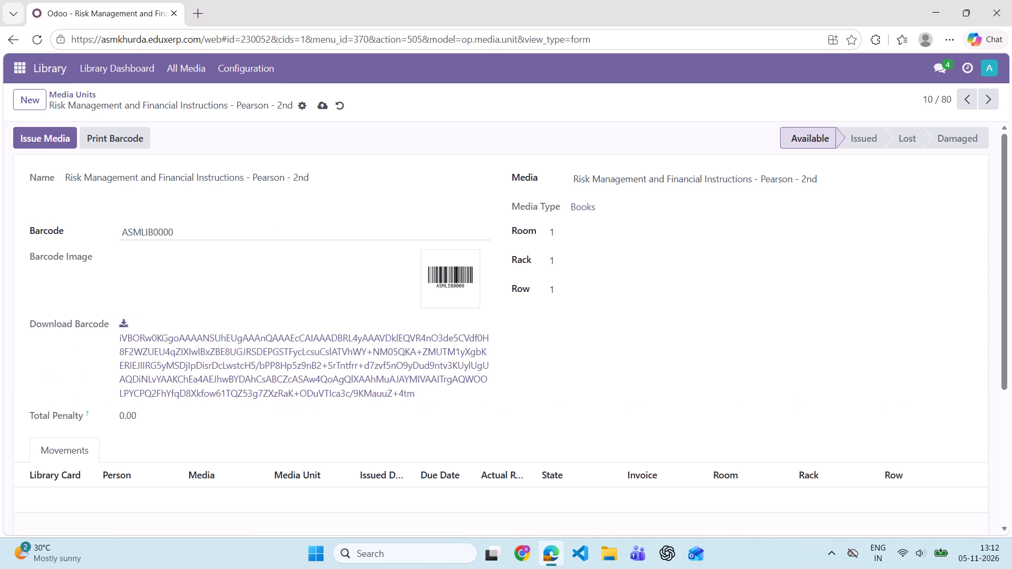
click(219, 236)
key(9)
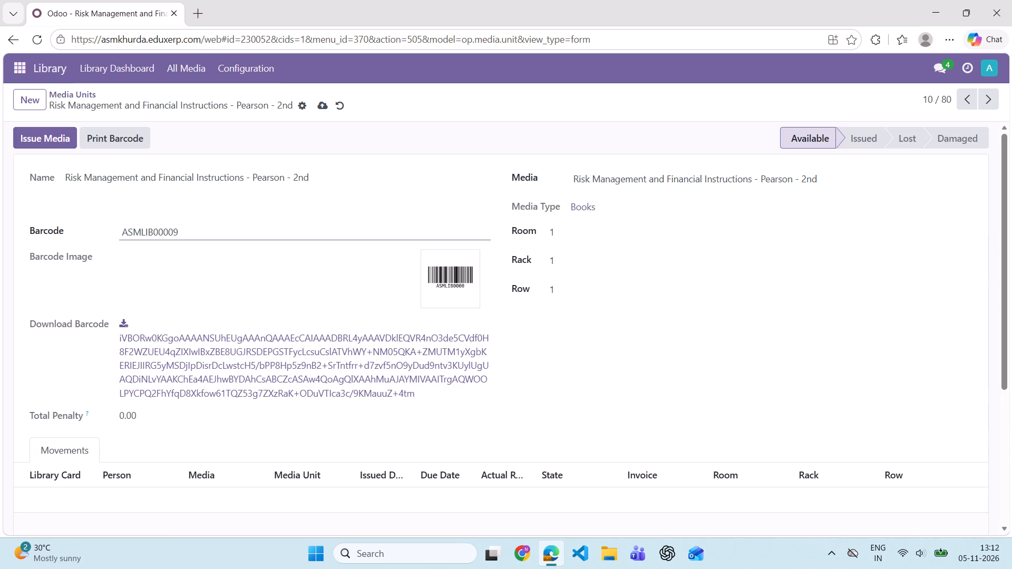
click(991, 101)
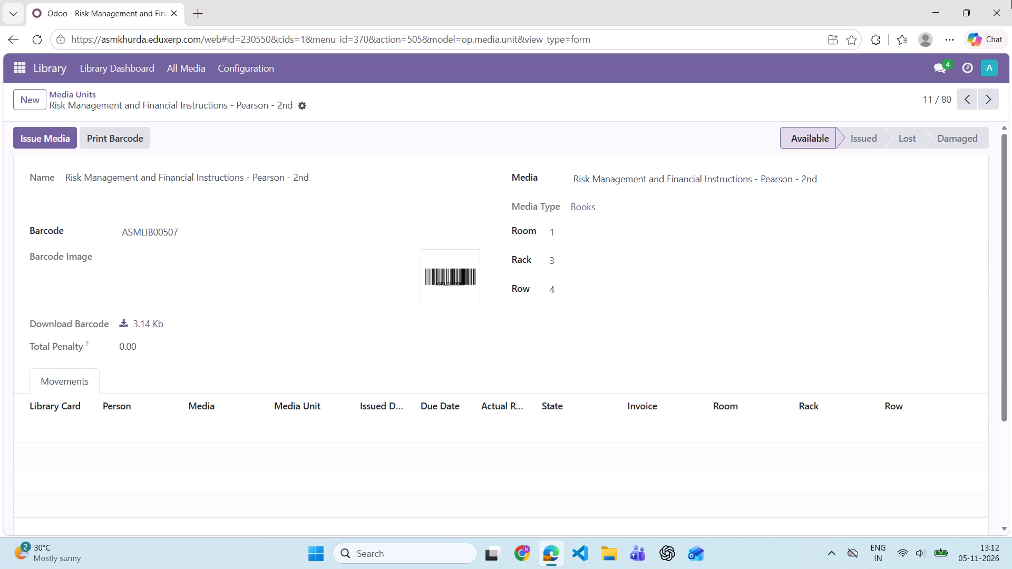
Regenerate the eleventh unit's barcode image by removing and re-entering the final digit of ASMLIB00507, and advance to the next record.
click(197, 227)
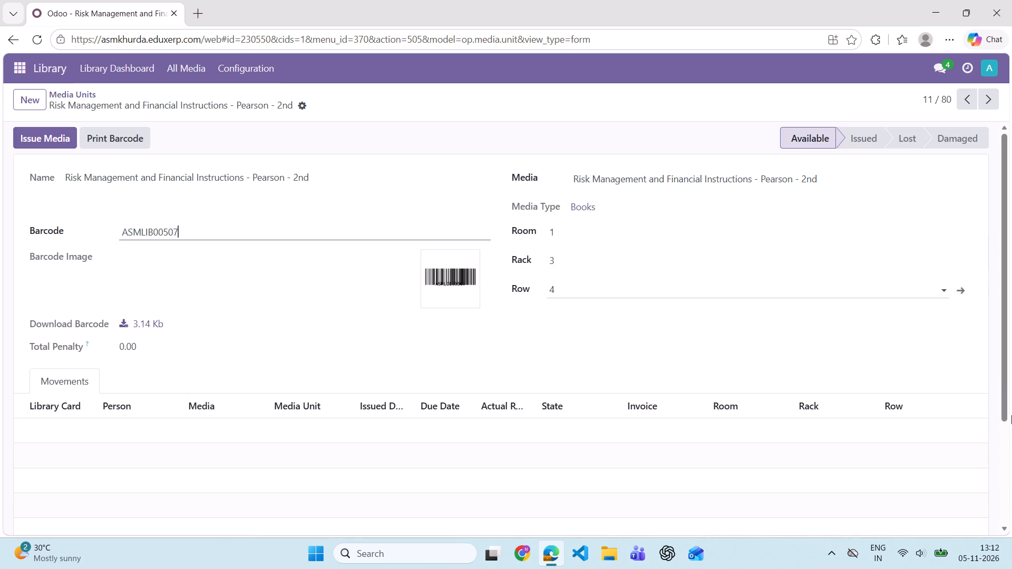
key(BackSpace)
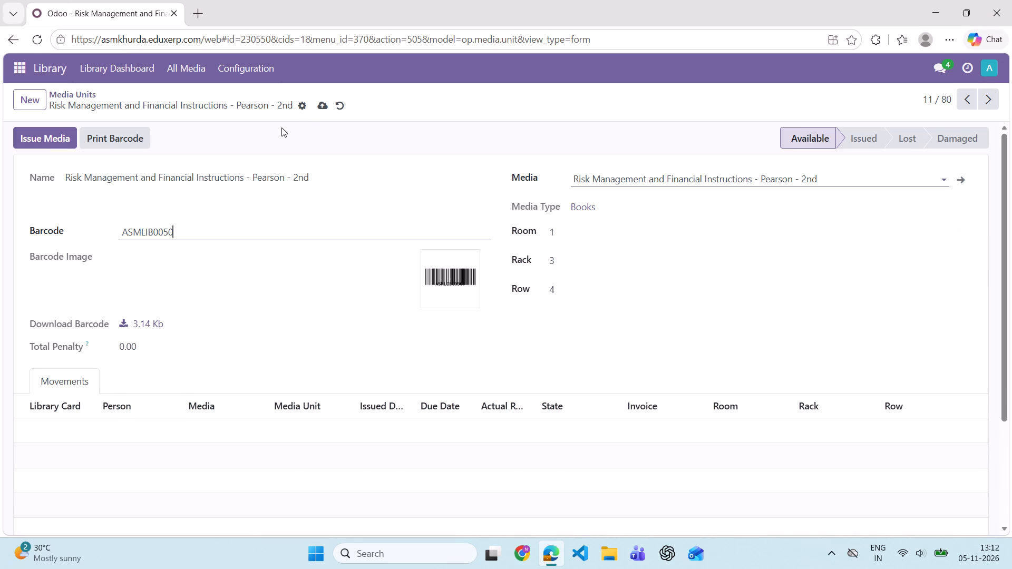
click(275, 140)
click(188, 234)
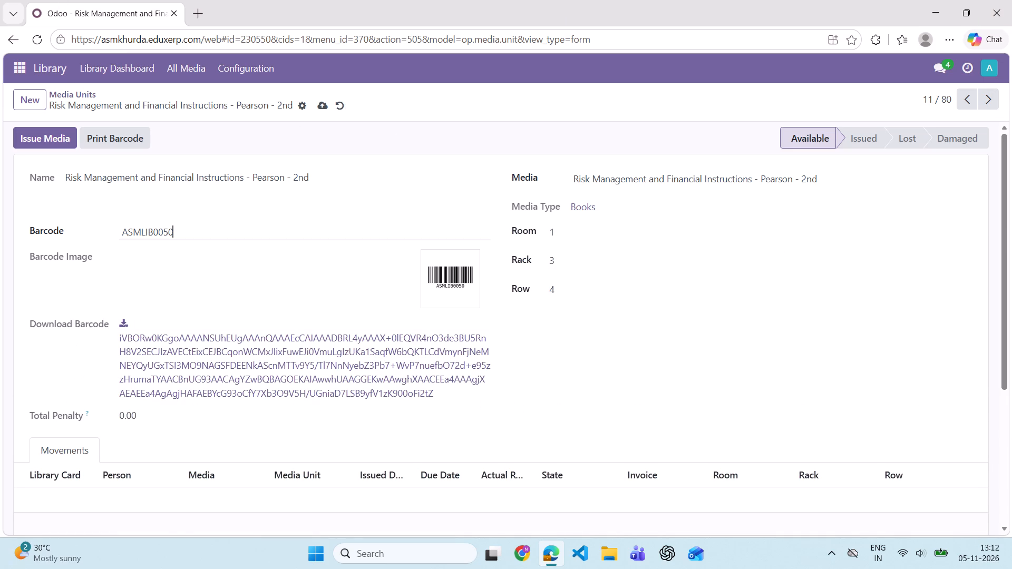
key(7)
click(998, 91)
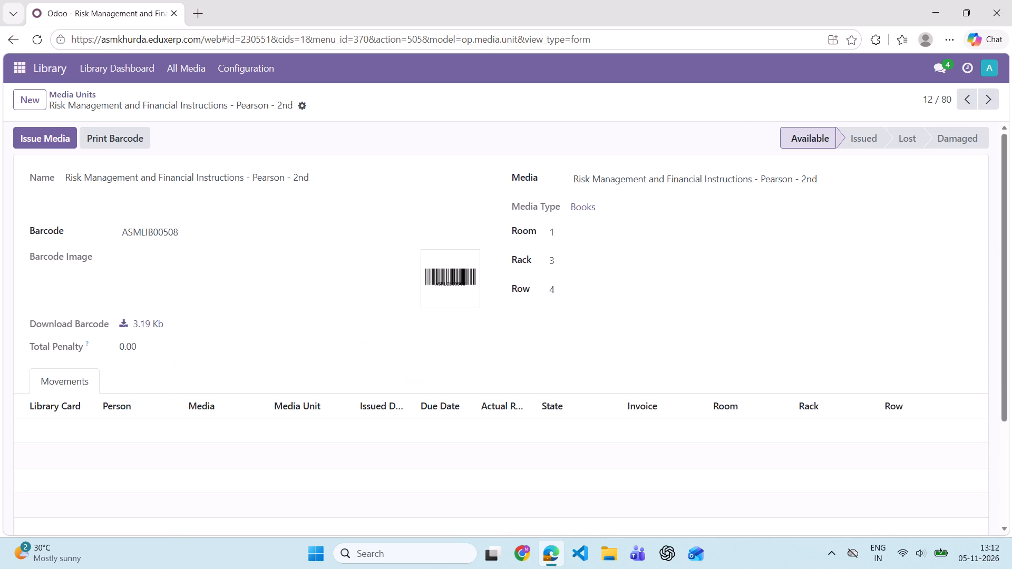
Regenerate the twelfth unit's barcode image by removing and re-entering the final digit of ASMLIB00508, and advance to the next record.
click(236, 239)
key(BackSpace)
click(224, 142)
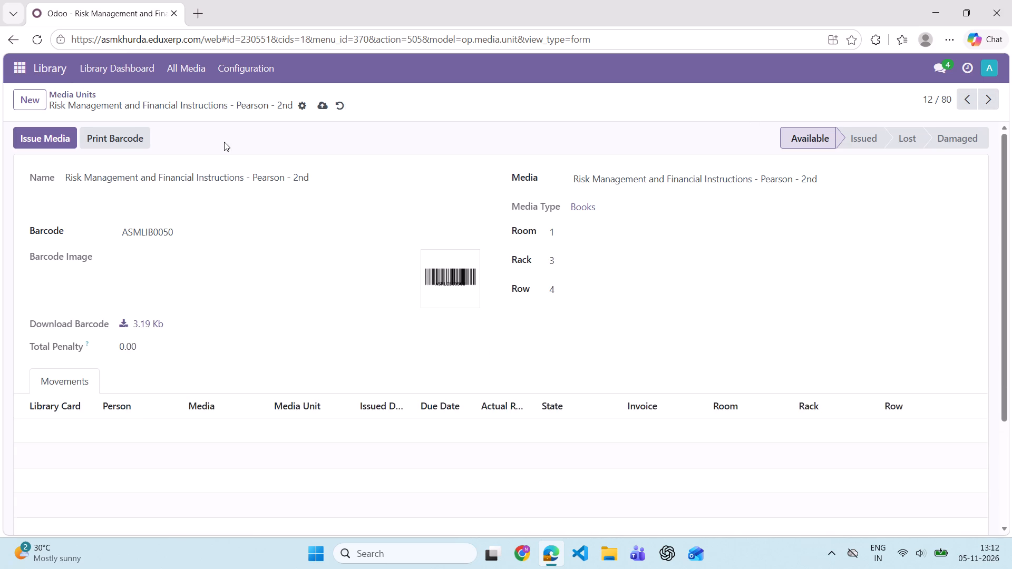
click(210, 231)
key(8)
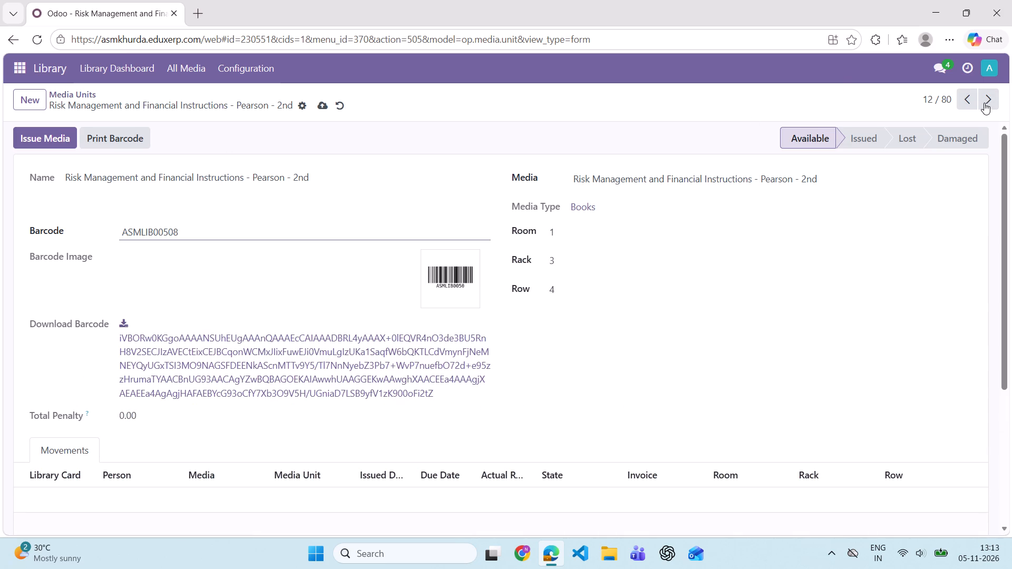
click(985, 103)
Regenerate the thirteenth unit's barcode image by removing and re-entering the final digit of ASMLIB01442, and advance to the next record.
click(218, 231)
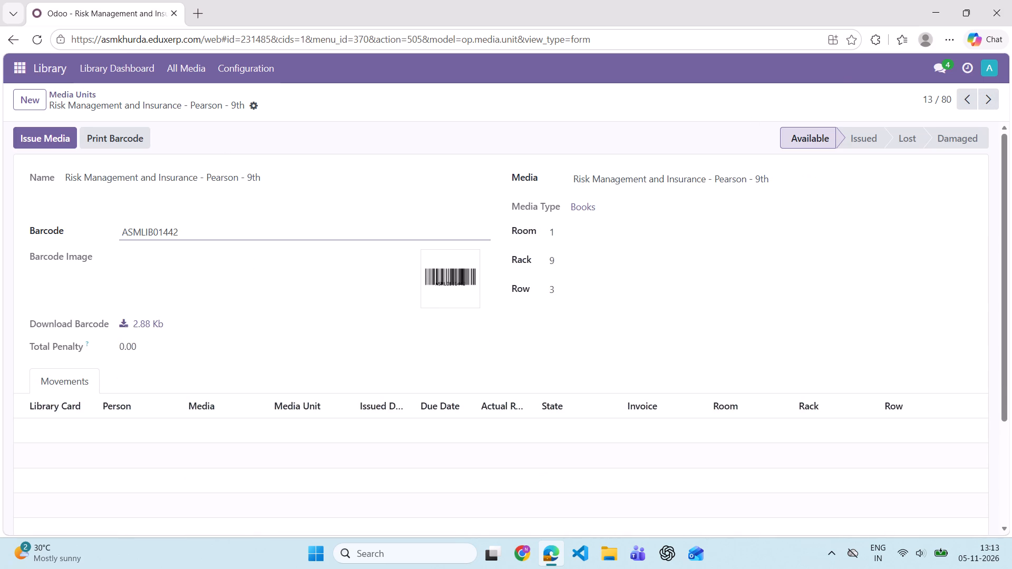
key(BackSpace)
click(194, 136)
click(186, 232)
key(2)
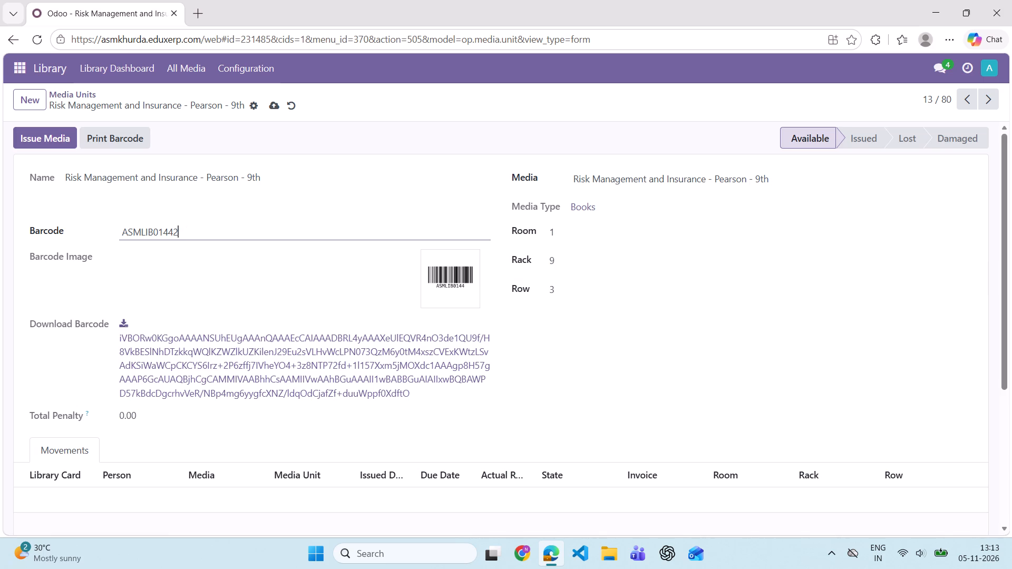
click(987, 95)
Regenerate the fourteenth unit's barcode image by removing and re-entering the final digit of ASMLIB00838, and advance to the next record.
click(206, 231)
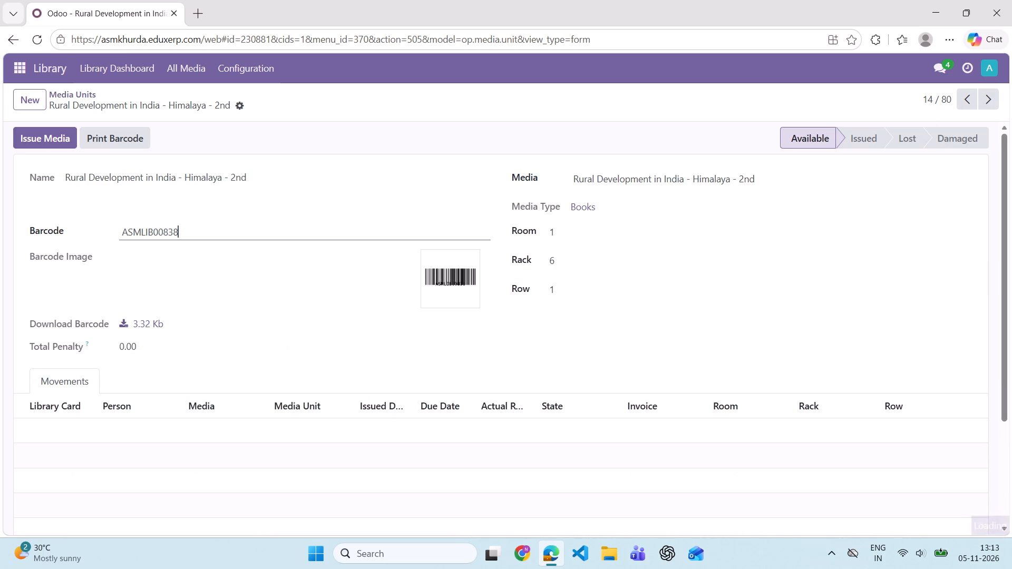
key(BackSpace)
click(210, 141)
click(199, 239)
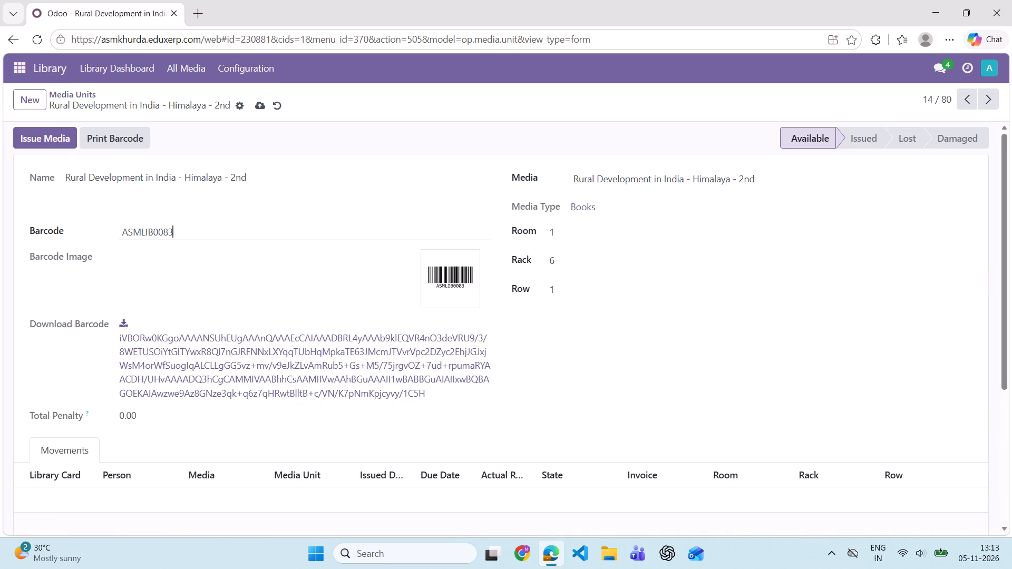
key(8)
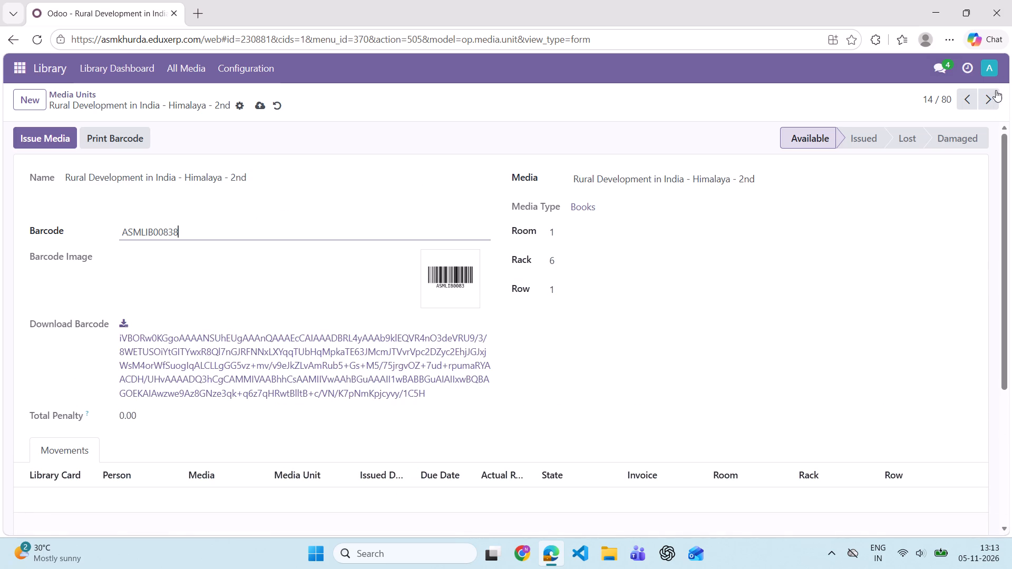
click(990, 97)
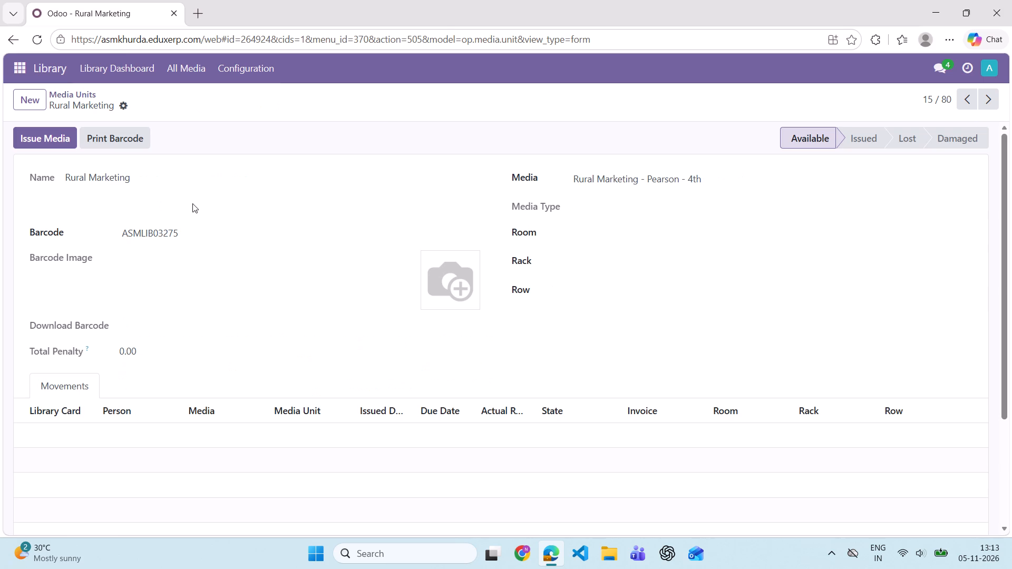
Regenerate the fifteenth unit's barcode image by removing and re-entering the final digit of ASMLIB03275, and advance to the next record.
click(200, 230)
key(BackSpace)
click(191, 136)
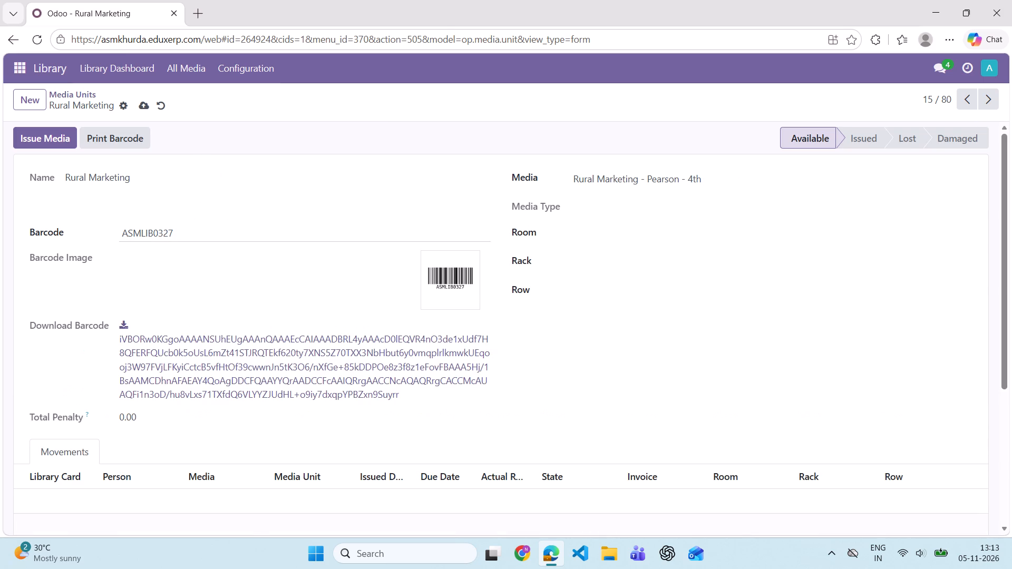
click(190, 229)
key(5)
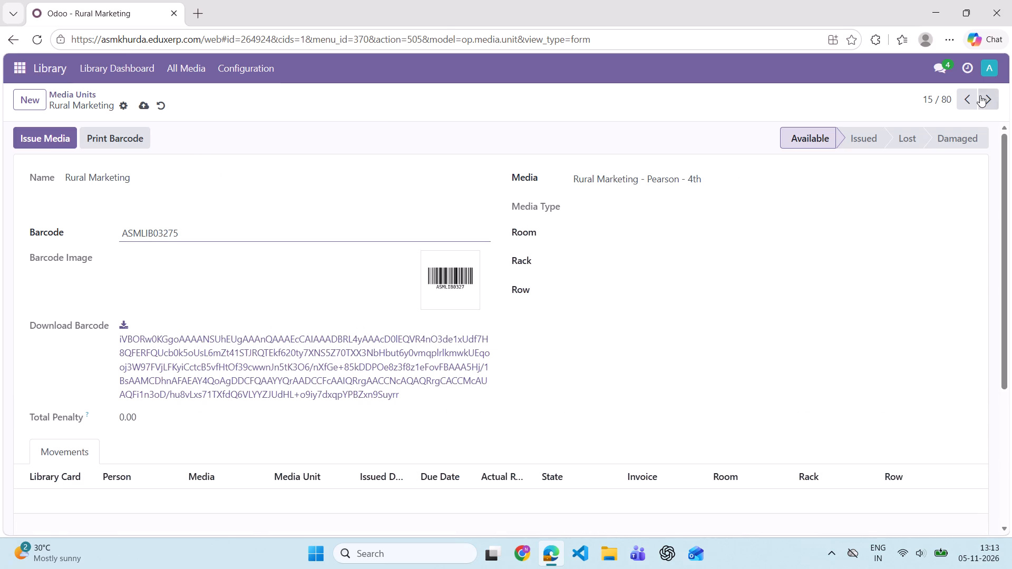
click(980, 95)
Regenerate the sixteenth unit's barcode image by removing and re-entering the final digit of ASMLIB03272, and advance to the next record.
click(205, 231)
key(BackSpace)
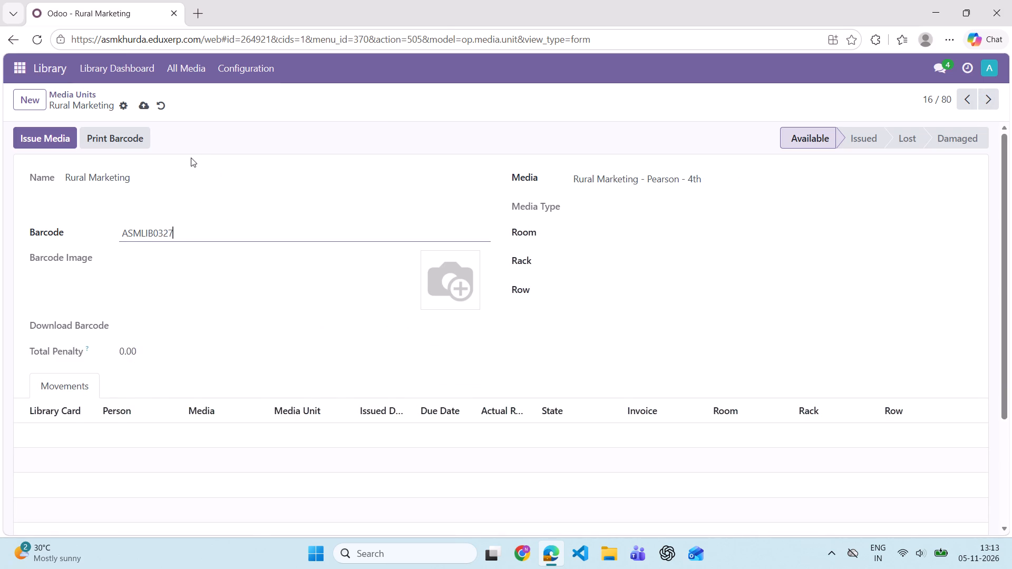
click(193, 155)
click(189, 227)
key(2)
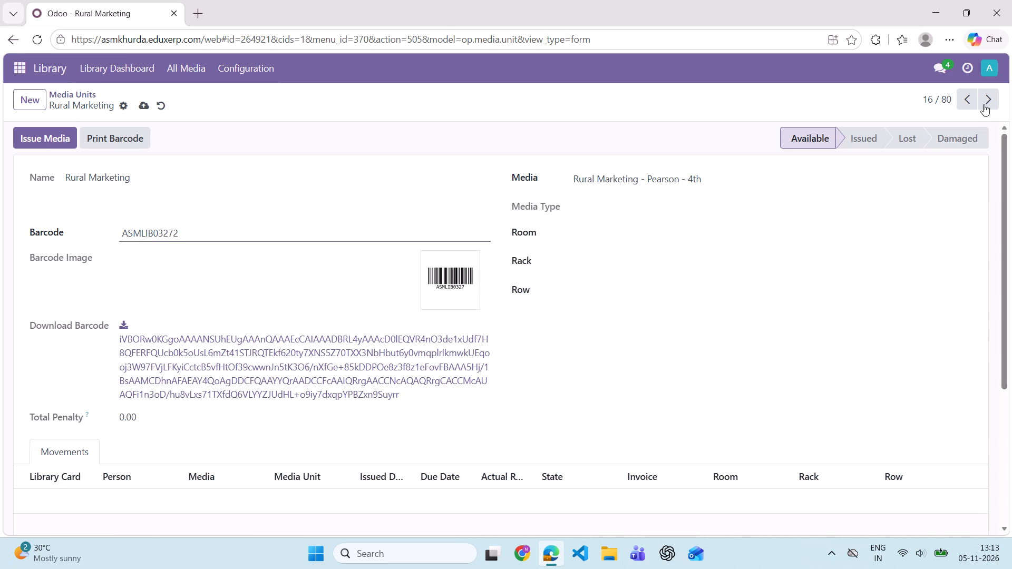
click(984, 102)
Regenerate the seventeenth unit's barcode image by removing and re-entering the final digit of ASMLIB03273, and advance to the next record.
click(206, 237)
key(BackSpace)
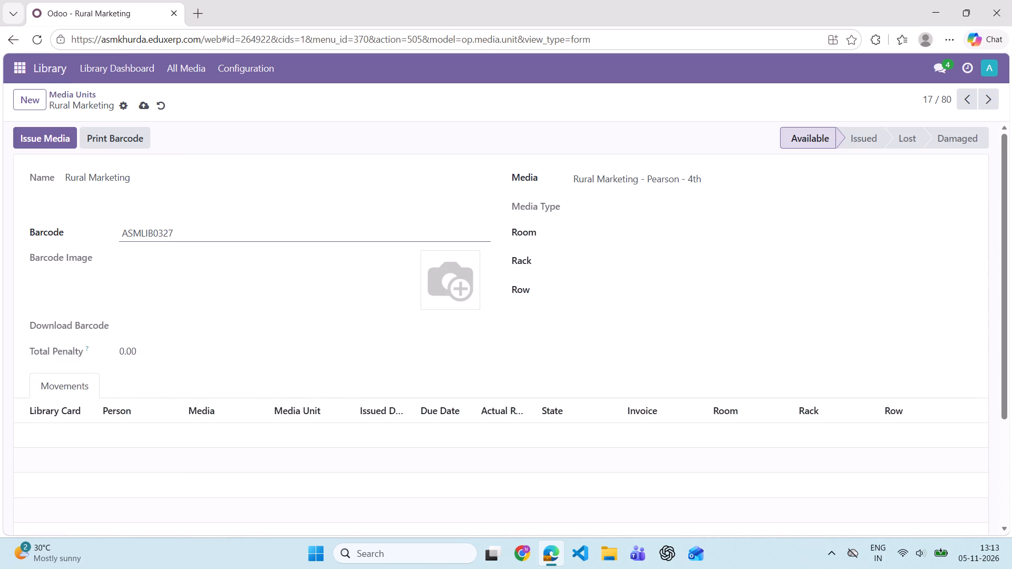
click(217, 142)
click(192, 237)
key(3)
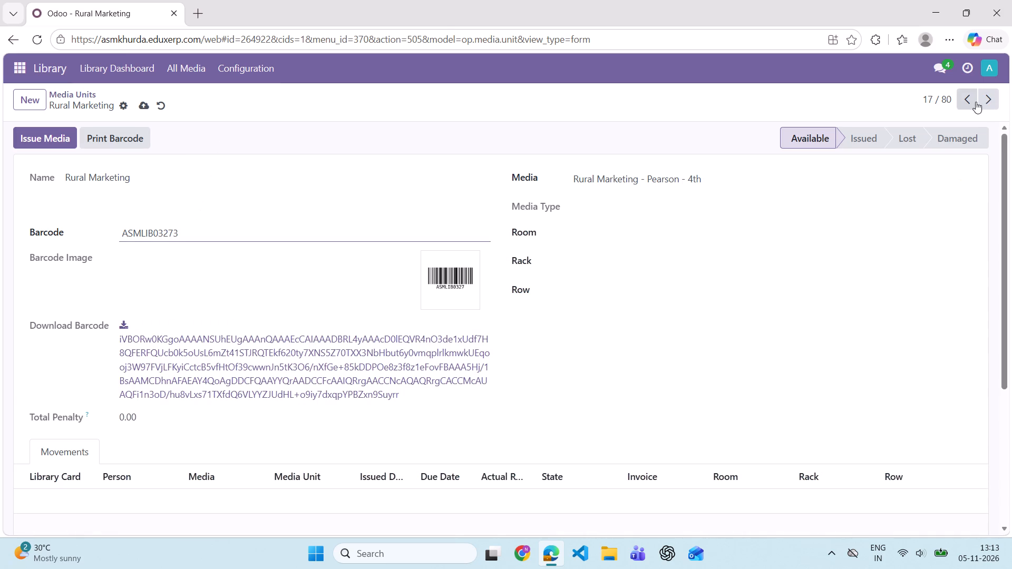
click(989, 100)
Regenerate the eighteenth unit's barcode image by removing and re-entering the final digit of ASMLIB03274, and advance to the next record.
click(187, 223)
click(190, 239)
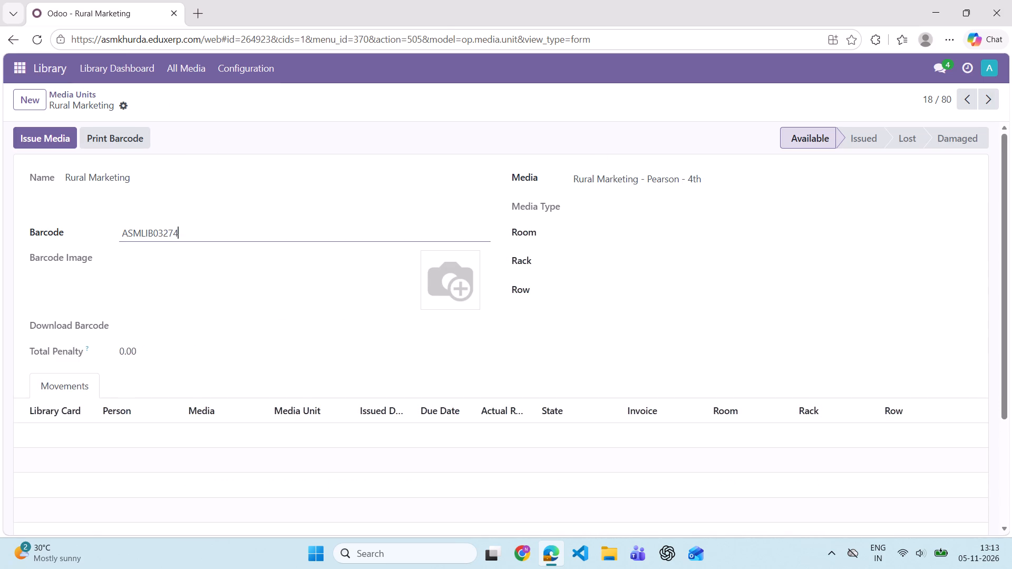
key(BackSpace)
click(190, 152)
click(184, 238)
key(4)
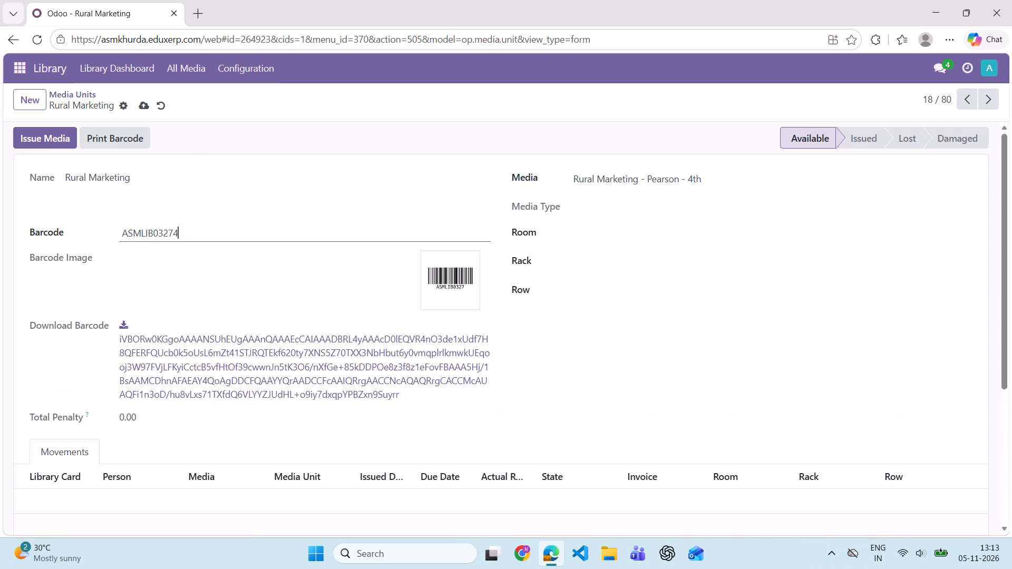
click(992, 103)
Regenerate the nineteenth unit's barcode image by removing and re-entering the final digit of ASMLIB03268, and advance to the next record.
click(233, 226)
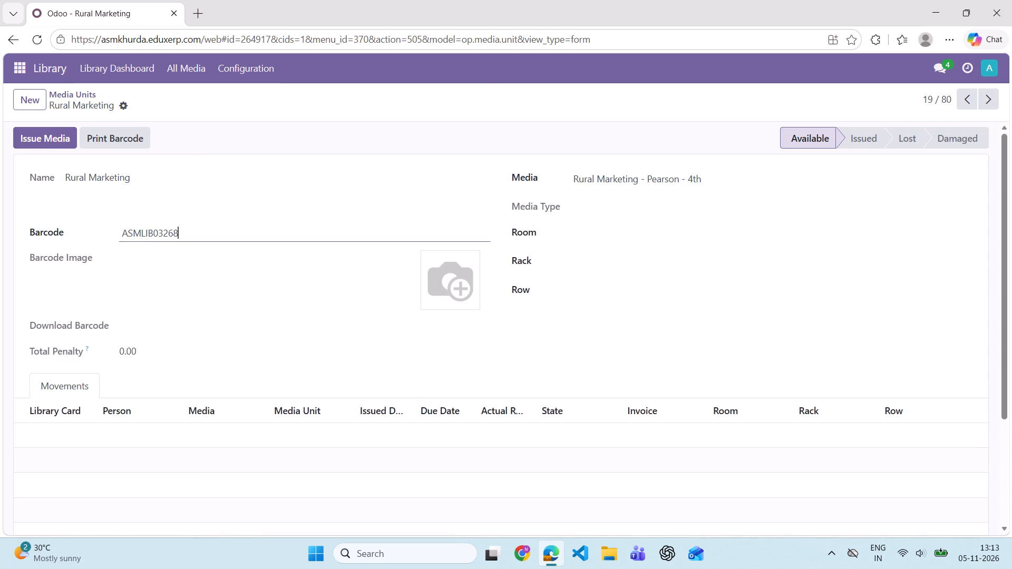
key(BackSpace)
click(233, 149)
click(212, 234)
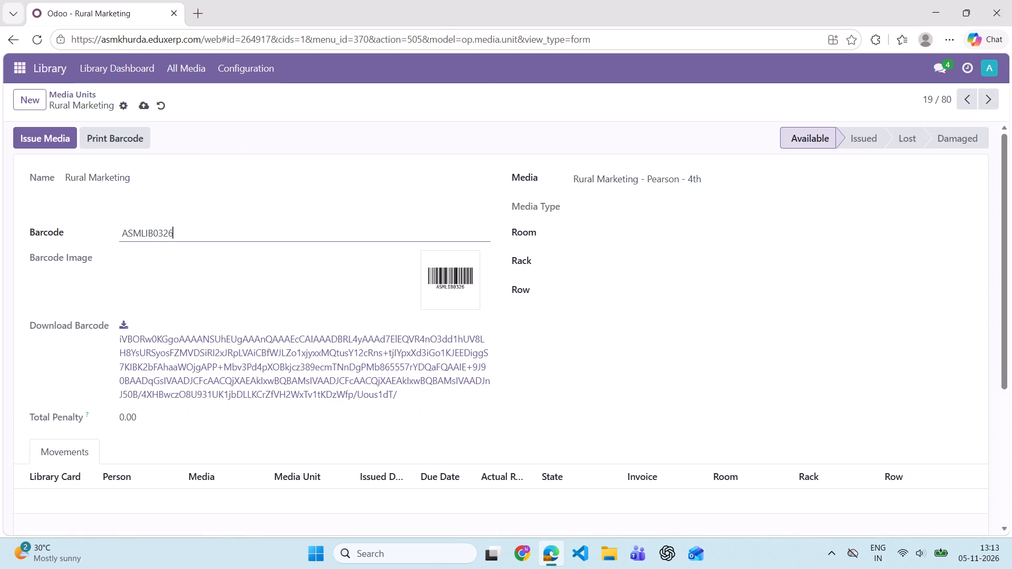
key(8)
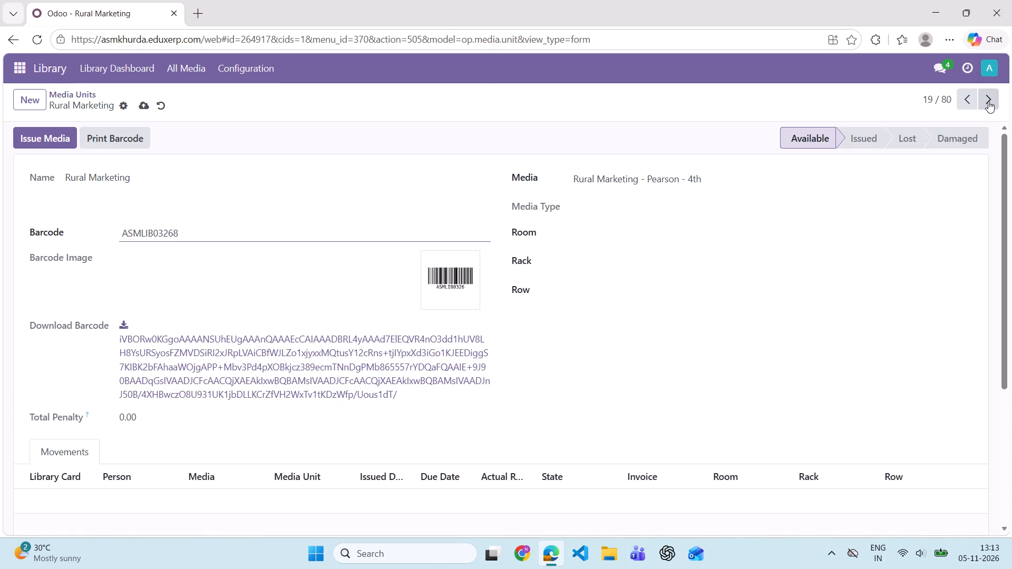
click(988, 101)
Regenerate the twentieth unit's barcode image by removing and re-entering the final digit of ASMLIB03269, and advance to the next record.
click(283, 227)
key(BackSpace)
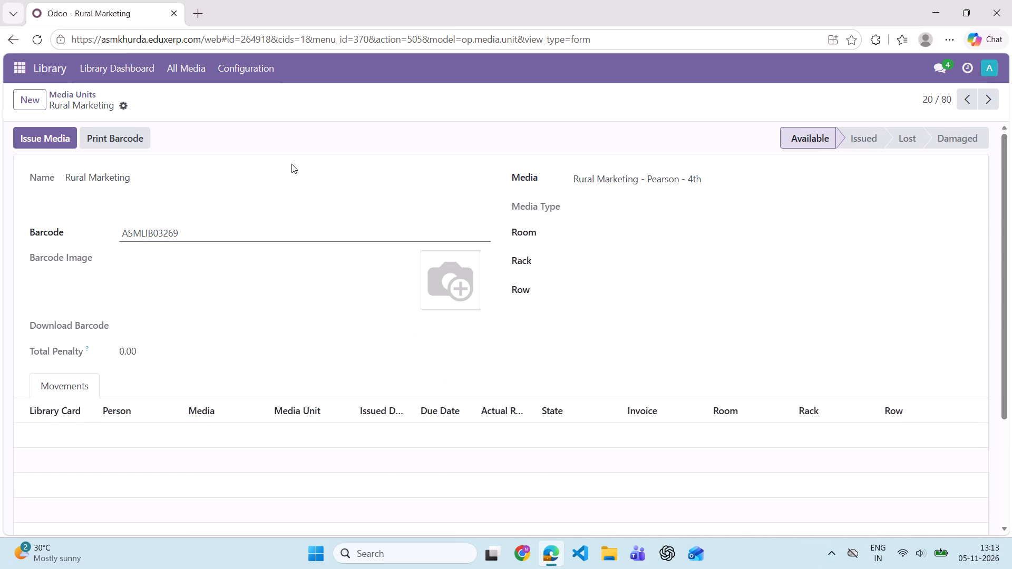
click(292, 161)
click(275, 229)
key(9)
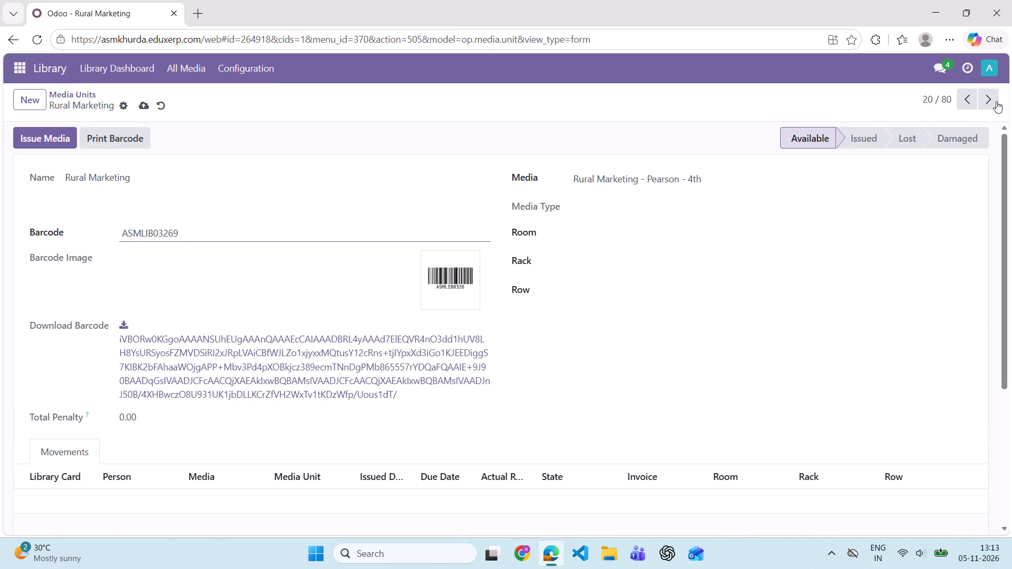
click(995, 105)
Regenerate the twenty-first unit's barcode image by removing and re-entering the final digit of ASMLIB03270, and advance to the next record.
click(301, 239)
key(BackSpace)
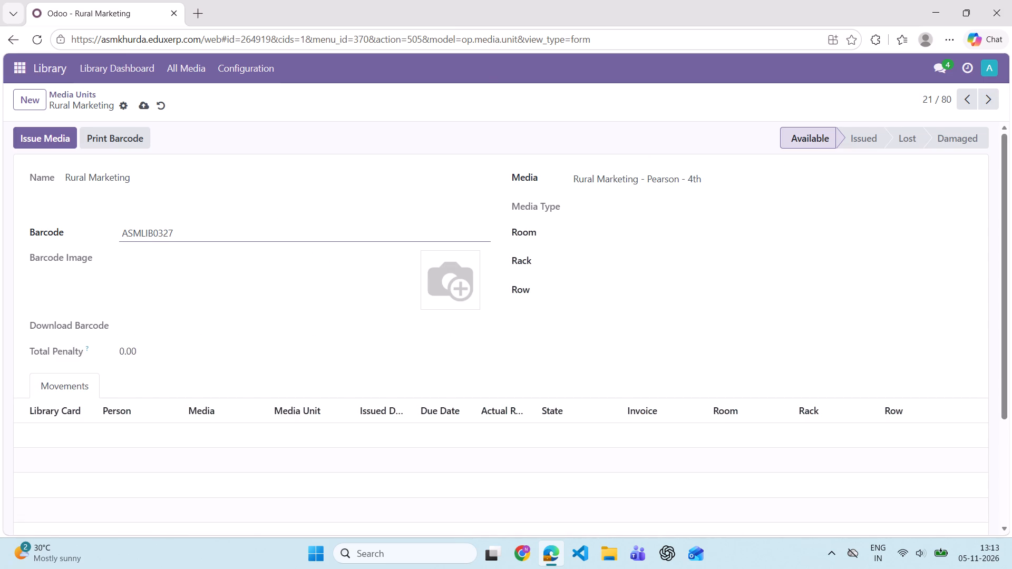
click(313, 134)
click(279, 233)
key(0)
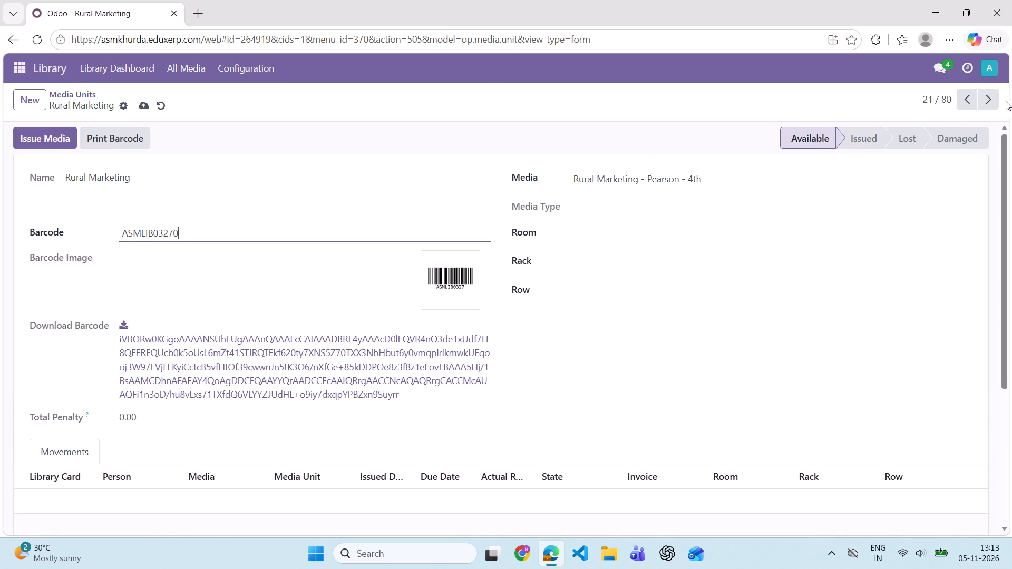
click(995, 107)
Regenerate the twenty-second unit's barcode image by removing and re-entering the final digit of ASMLIB03271, and advance to the next record.
click(274, 247)
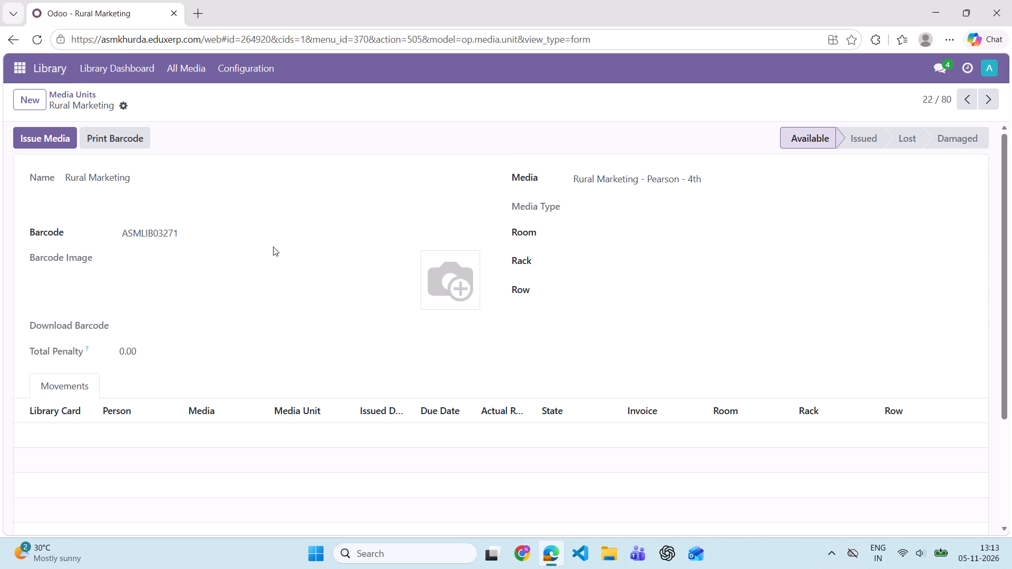
click(301, 242)
click(306, 234)
key(BackSpace)
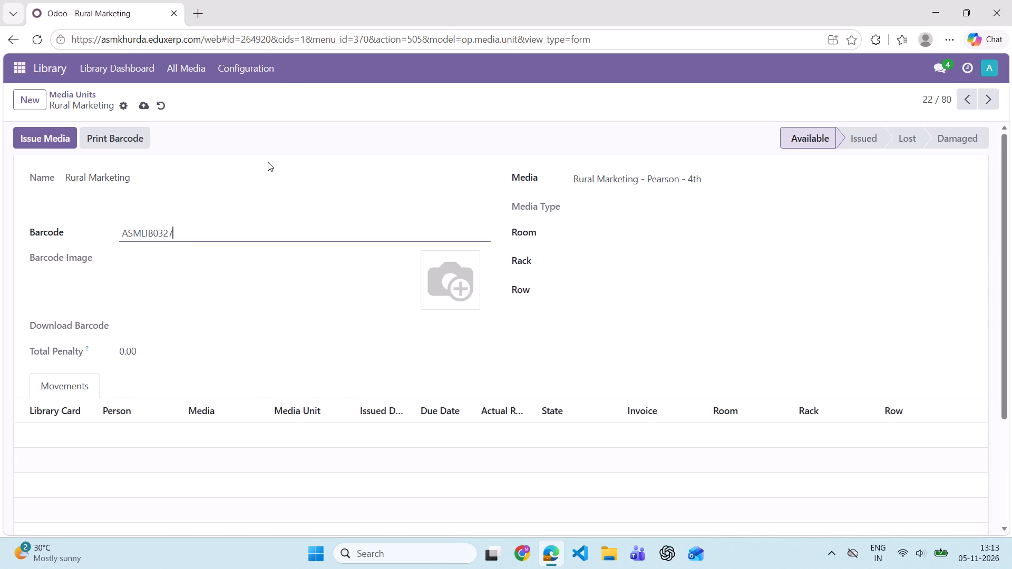
click(268, 162)
click(248, 229)
key(1)
click(990, 103)
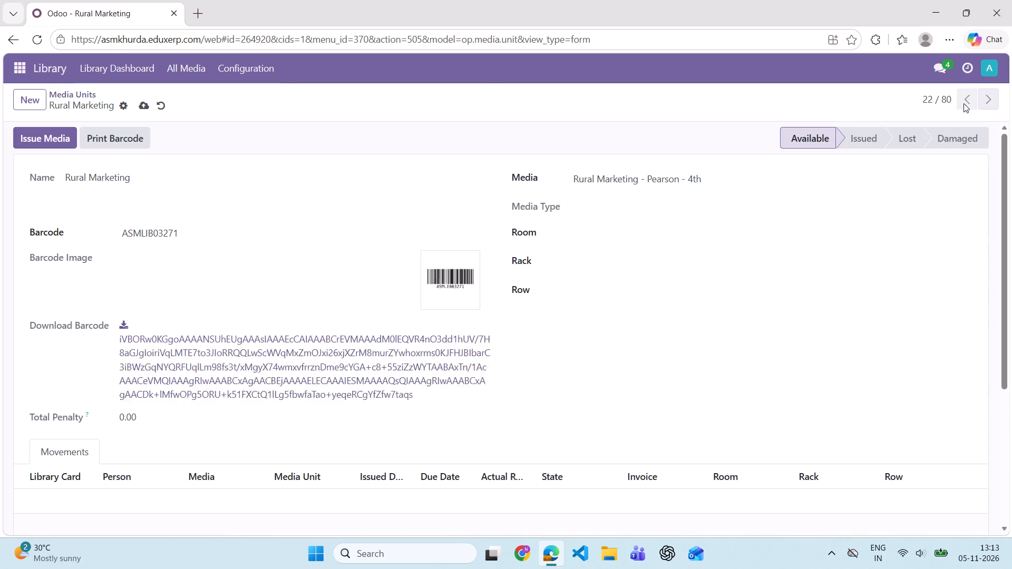
Return to the Media Units list and open the Services Management - Pearson - 1st unit near the end of the list.
click(75, 90)
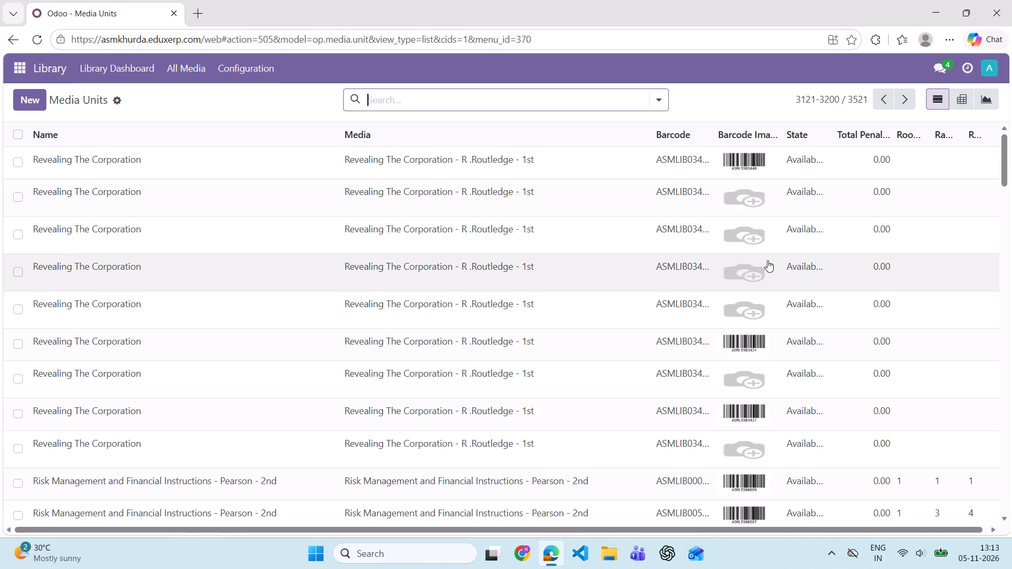
scroll(722, 281, up, 7)
scroll(735, 309, down, 14)
scroll(735, 309, down, 20)
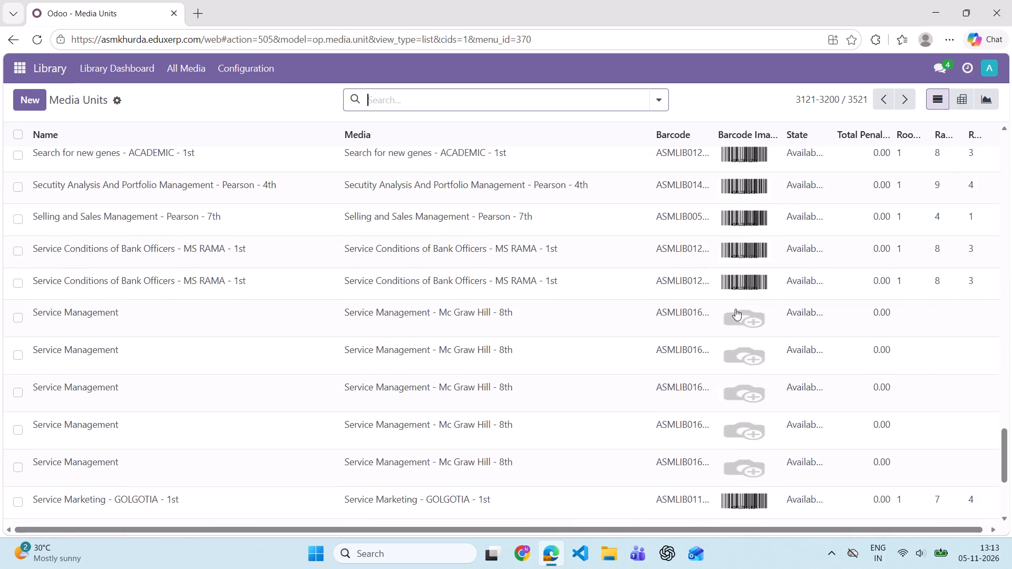
scroll(735, 309, down, 11)
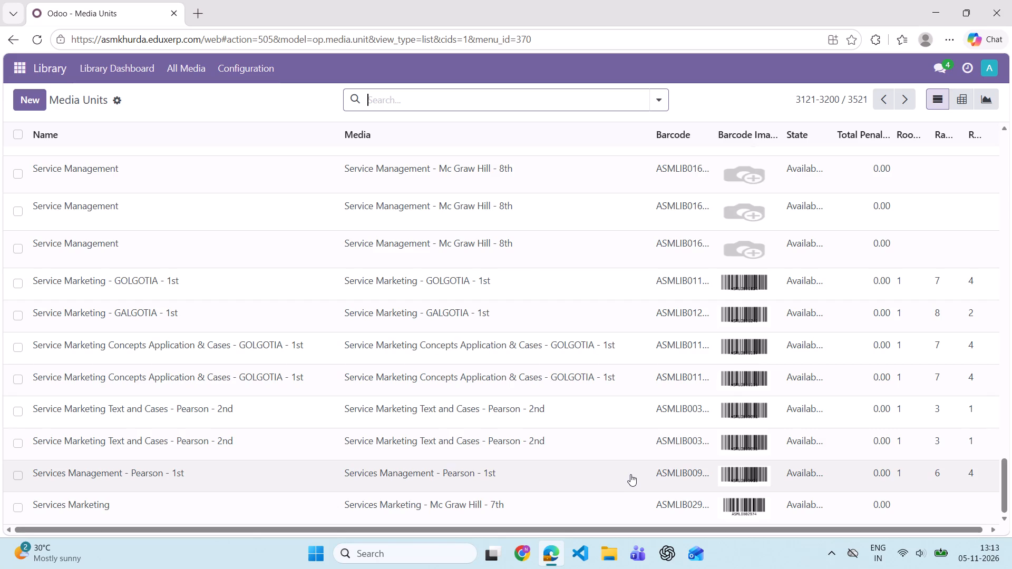
click(630, 474)
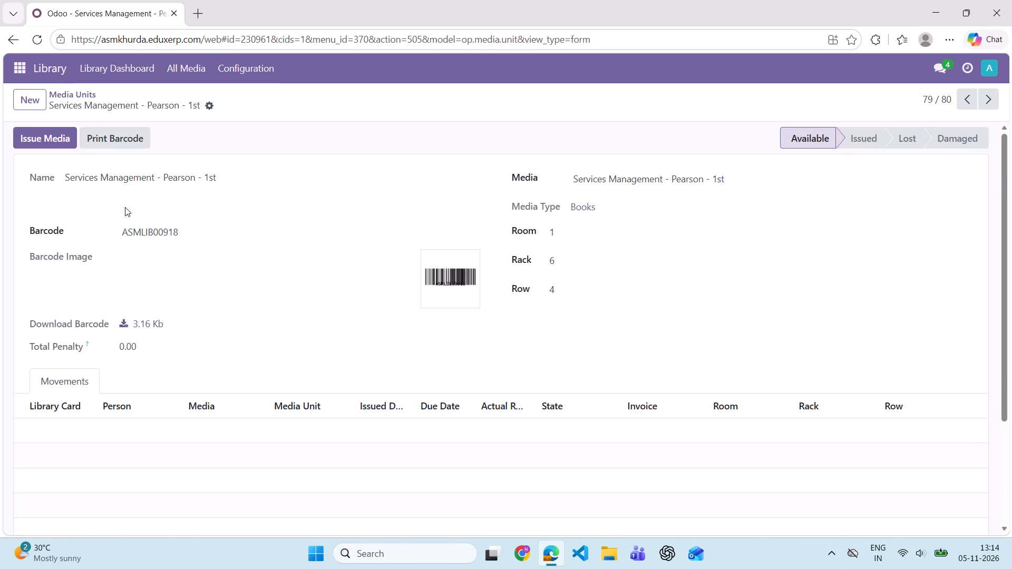
Regenerate the seventy-ninth unit's barcode image by removing and re-entering the final digit of ASMLIB00918, and go back to the previous record.
click(193, 229)
key(BackSpace)
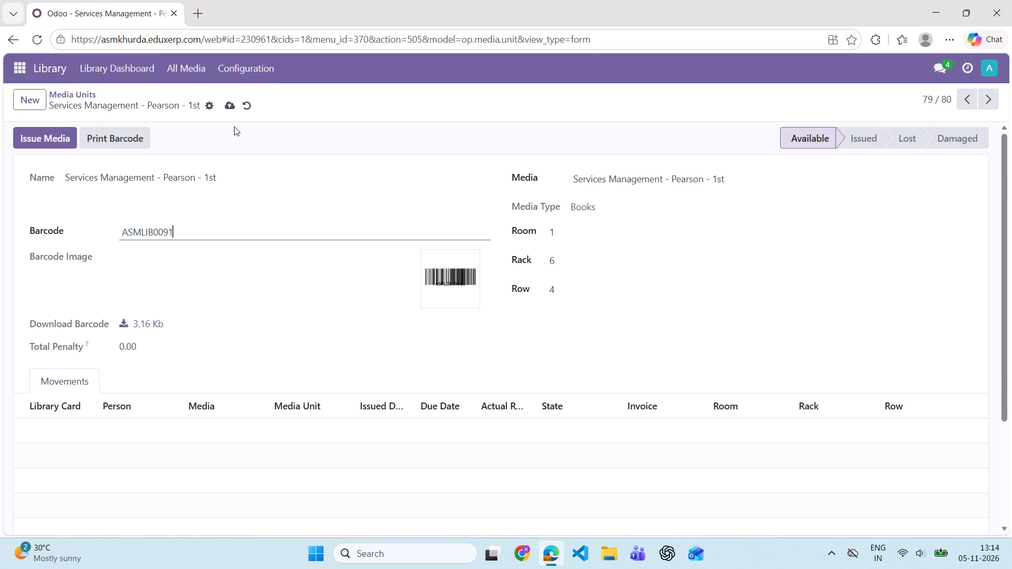
click(236, 199)
click(226, 228)
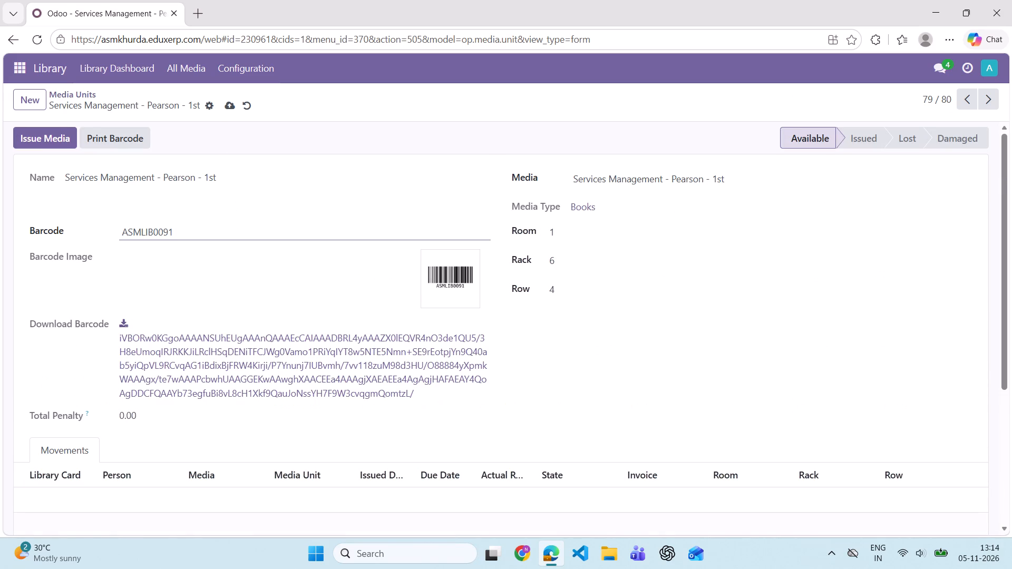
key(8)
click(972, 100)
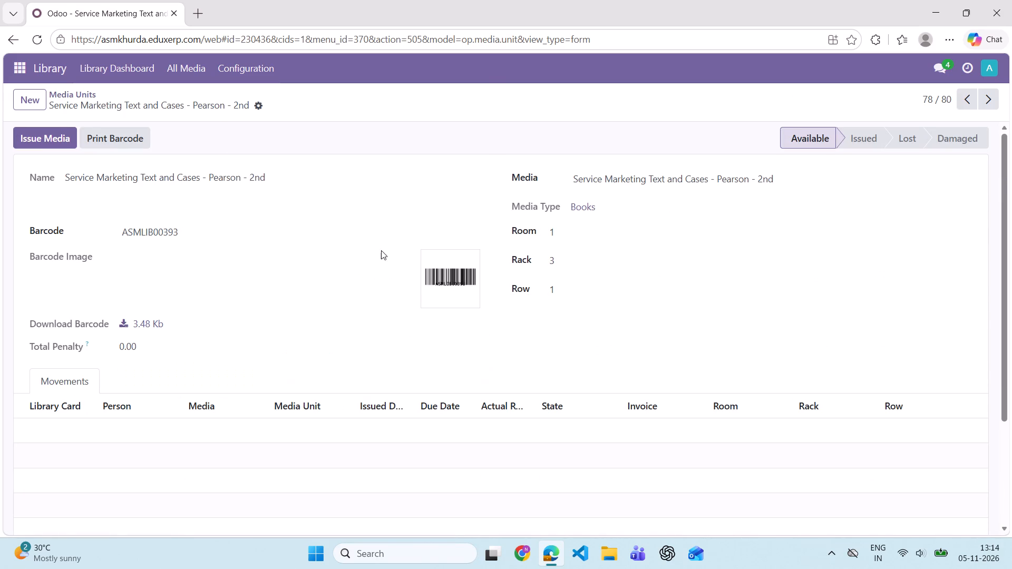